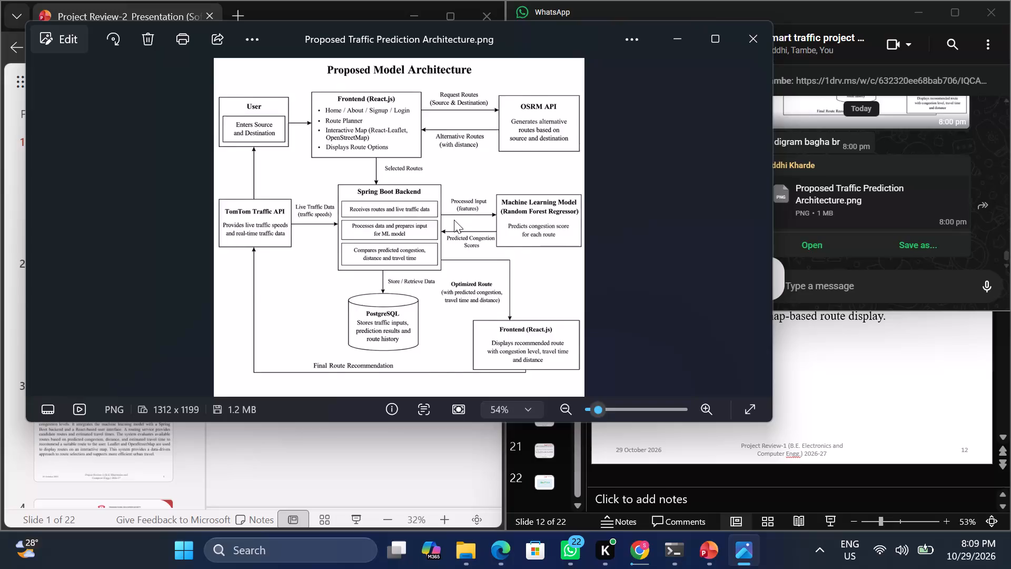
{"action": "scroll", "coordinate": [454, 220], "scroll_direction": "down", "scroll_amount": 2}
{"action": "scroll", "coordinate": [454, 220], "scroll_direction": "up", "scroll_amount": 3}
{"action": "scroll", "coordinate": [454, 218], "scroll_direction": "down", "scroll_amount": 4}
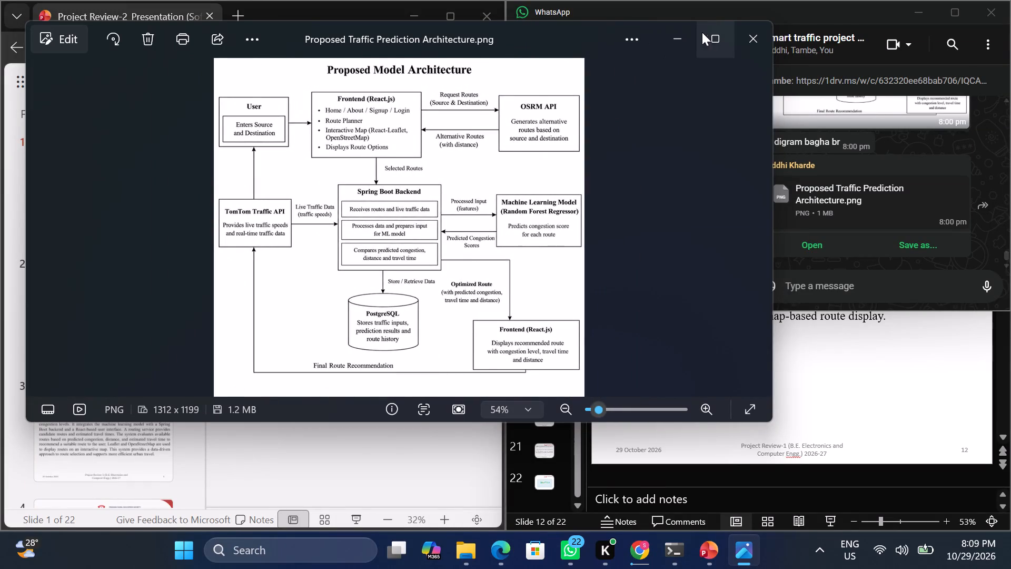
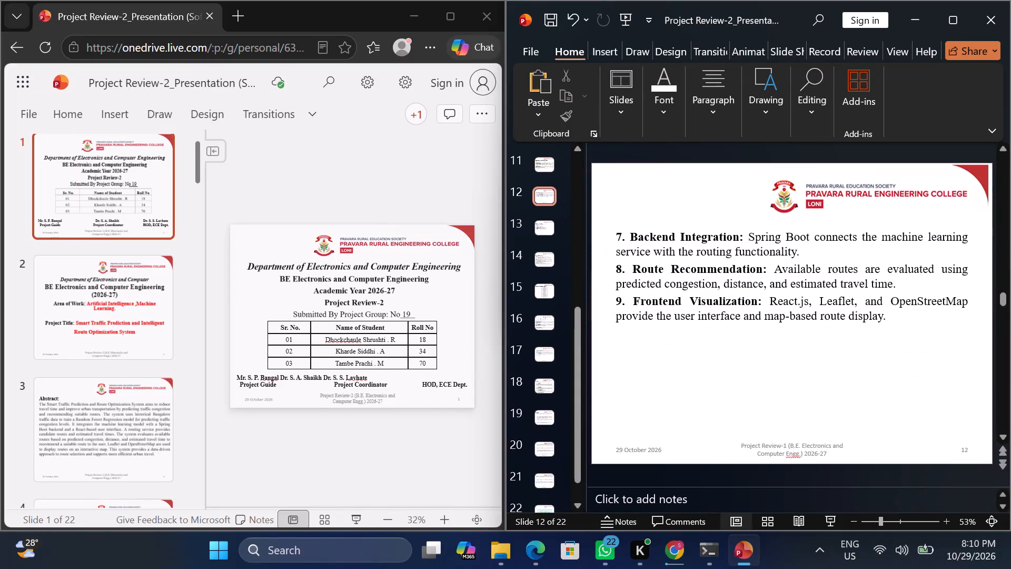
Narrow the slide thumbnail pane in the browser copy of the presentation so the slide shows larger.
{"action": "scroll", "coordinate": [725, 295], "scroll_direction": "up", "scroll_amount": 16}
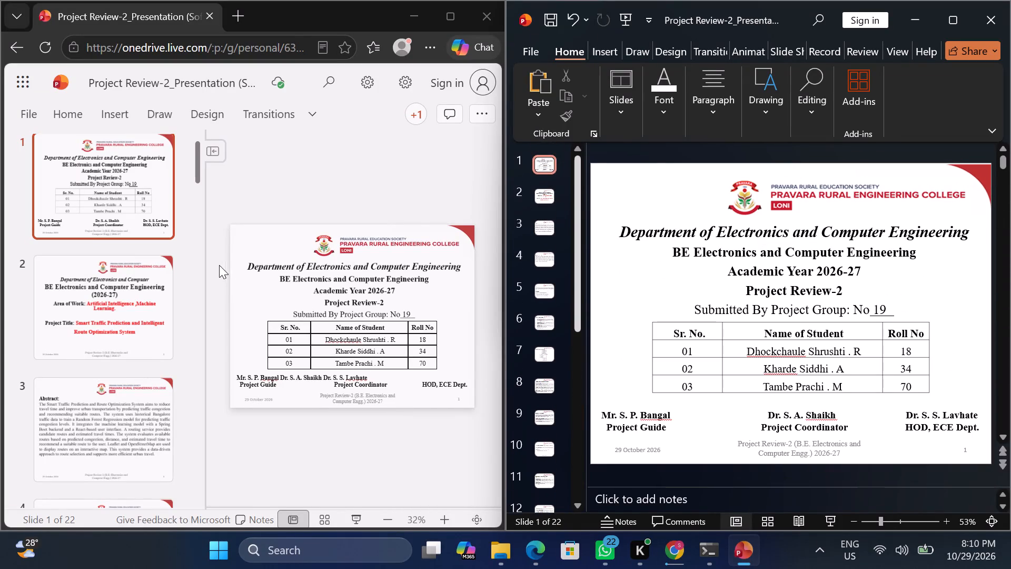
{"action": "scroll", "coordinate": [351, 231], "scroll_direction": "up", "scroll_amount": 4}
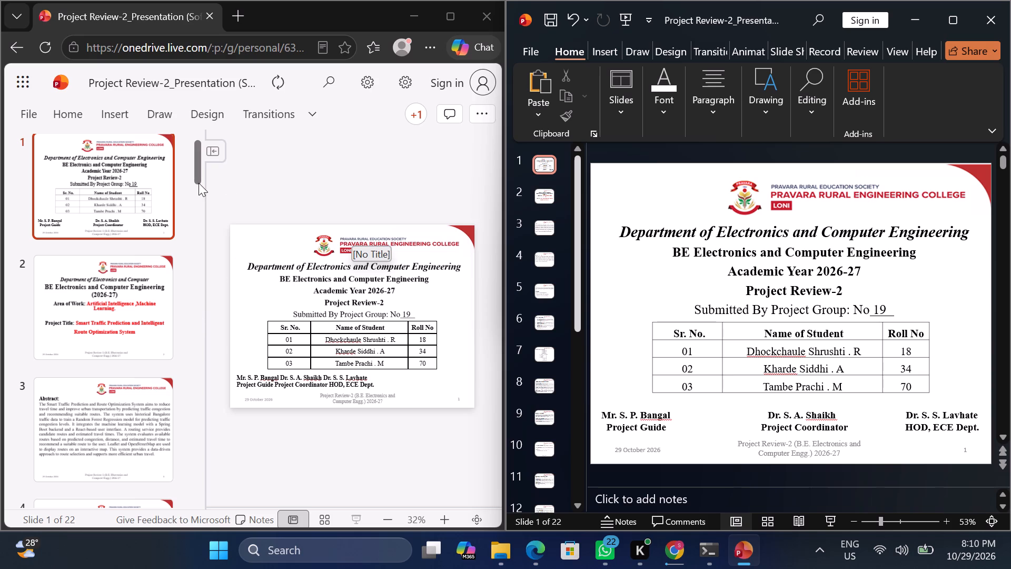
{"action": "left_click_drag", "start_coordinate": [207, 199], "coordinate": [150, 199]}
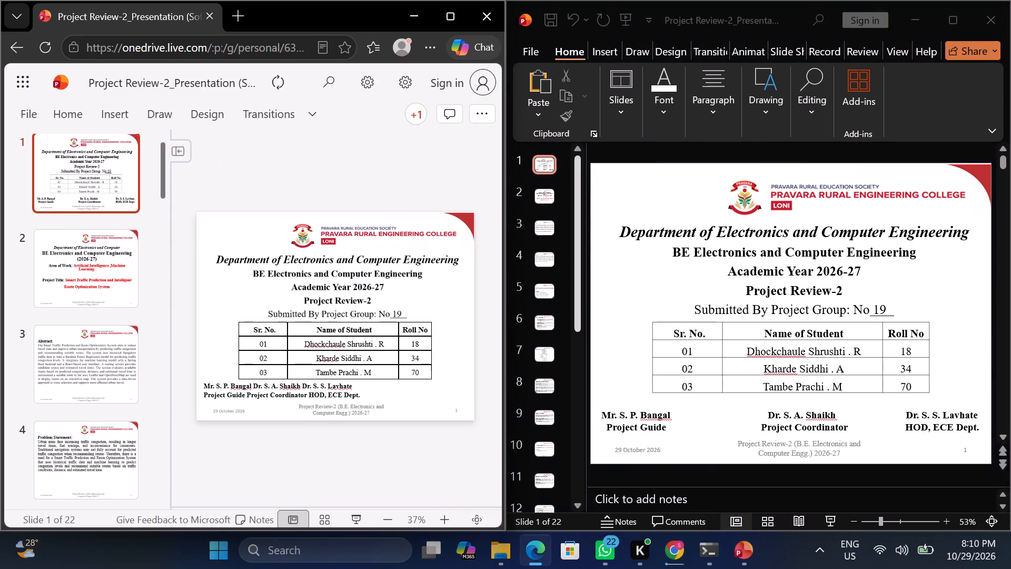
{"action": "left_click_drag", "start_coordinate": [150, 199], "coordinate": [110, 200]}
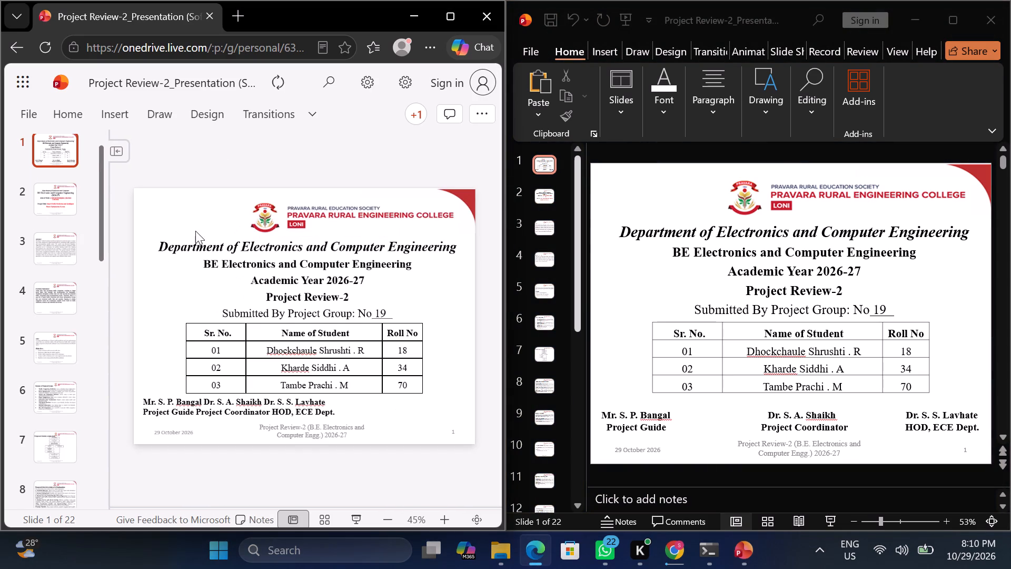
Respell the surname of student 01 in the slide 1 name table, dropping the "c" before the "k".
{"action": "scroll", "coordinate": [264, 267], "scroll_direction": "up", "scroll_amount": 4}
{"action": "scroll", "coordinate": [264, 267], "scroll_direction": "down", "scroll_amount": 2}
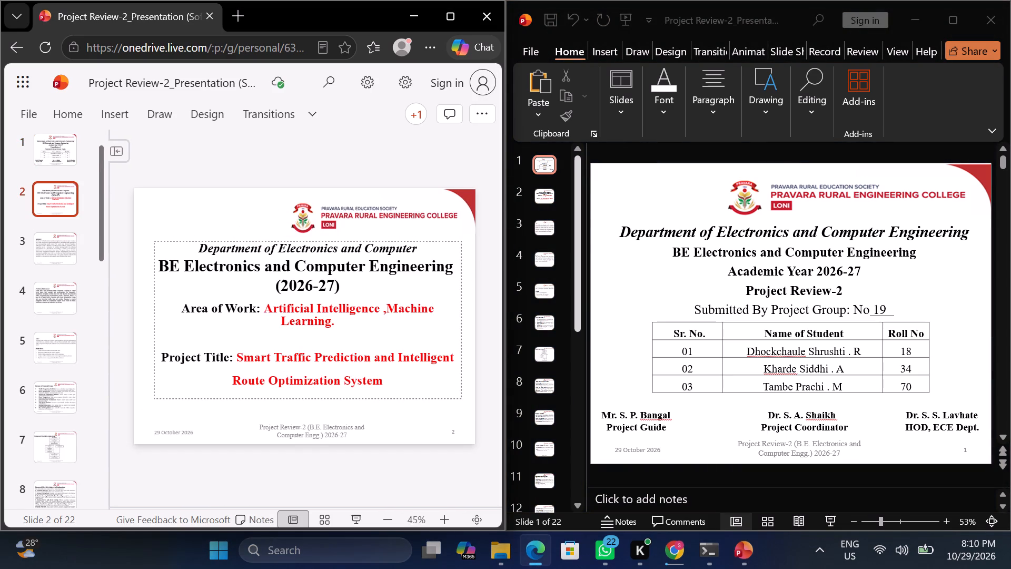
{"action": "scroll", "coordinate": [284, 309], "scroll_direction": "down", "scroll_amount": 1}
{"action": "scroll", "coordinate": [284, 309], "scroll_direction": "up", "scroll_amount": 17}
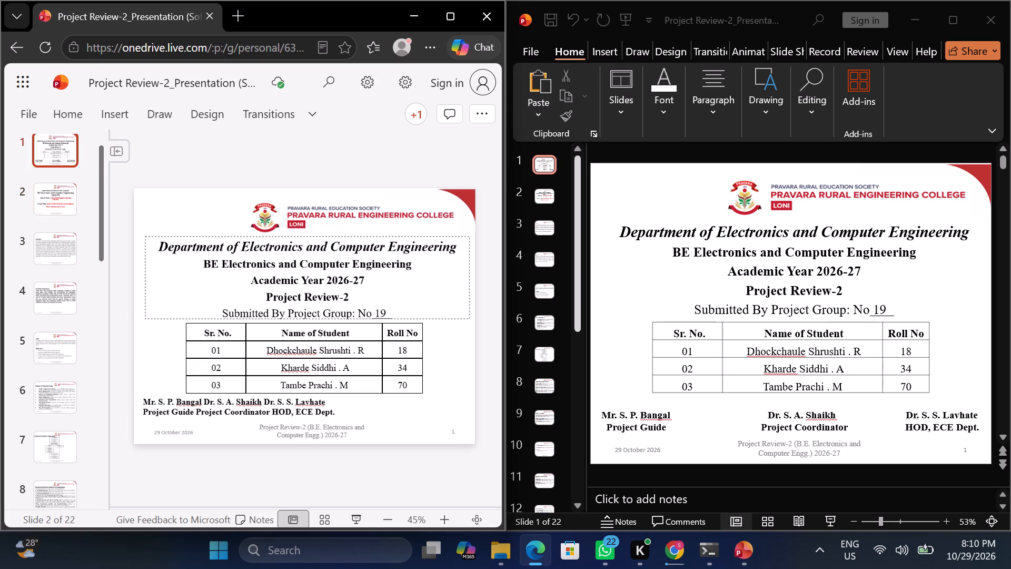
{"action": "left_click", "coordinate": [292, 343]}
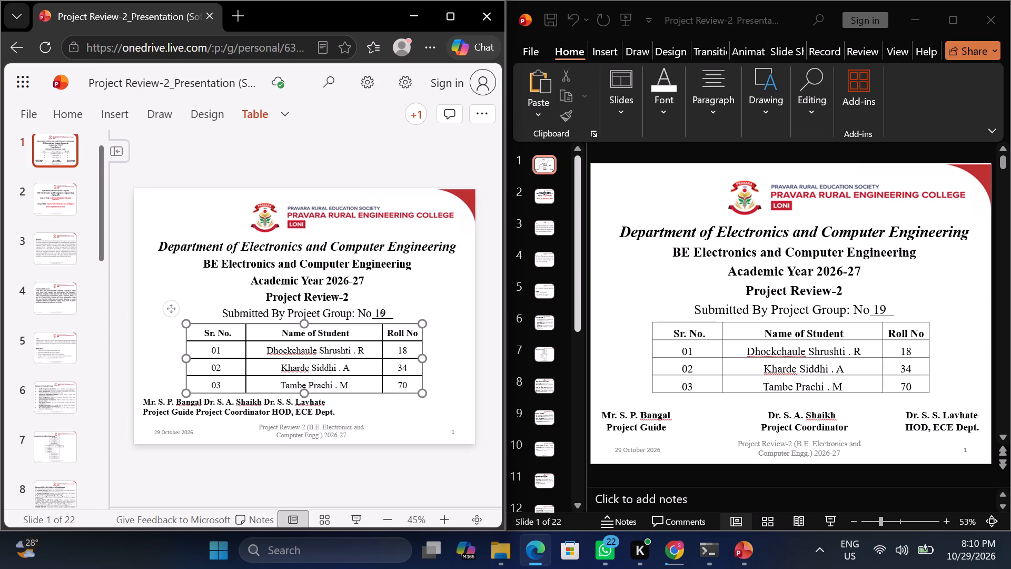
{"action": "left_click", "coordinate": [315, 350]}
{"action": "key", "text": "BackSpace"}
{"action": "key", "text": "BackSpace"}
{"action": "key", "text": "BackSpace"}
{"action": "key", "text": "BackSpace"}
{"action": "key", "text": "BackSpace"}
{"action": "key", "text": "BackSpace"}
{"action": "key", "text": "BackSpace"}
{"action": "key", "text": "BackSpace"}
{"action": "key", "text": "BackSpace"}
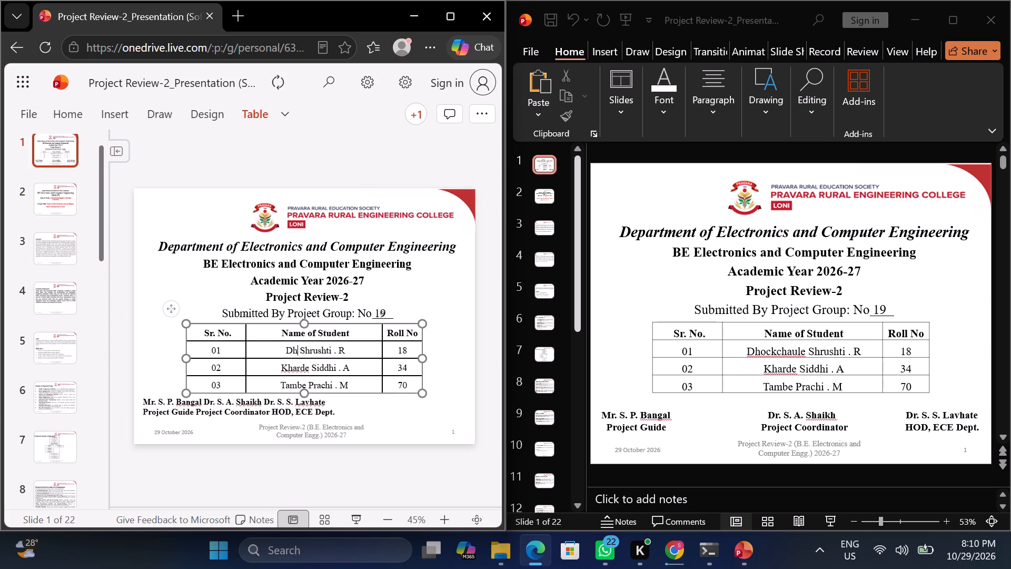
{"action": "type", "text": "okchaule"}
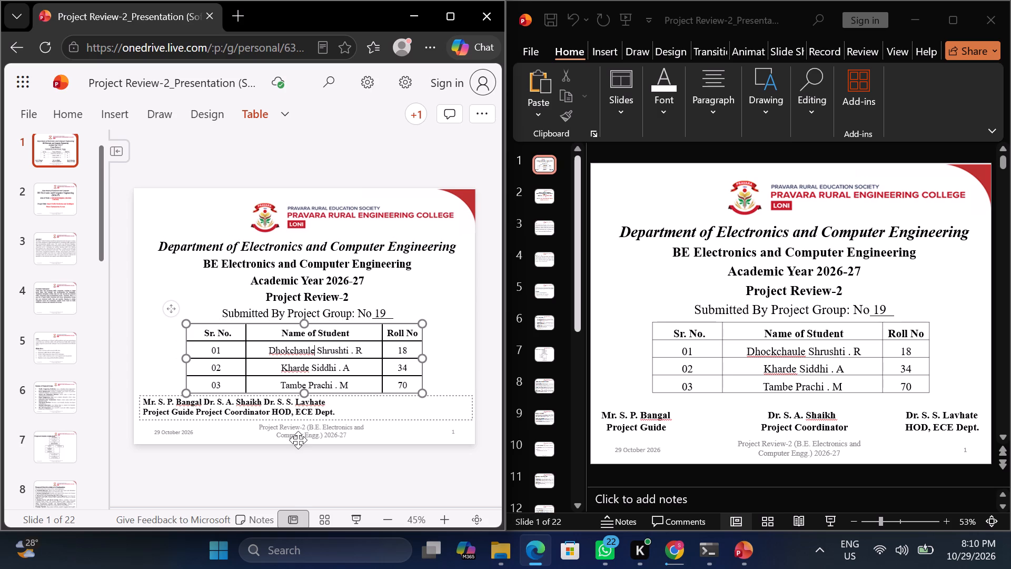
Review the project title, Abstract and Problem Statement slides in the browser copy.
{"action": "left_click", "coordinate": [44, 212]}
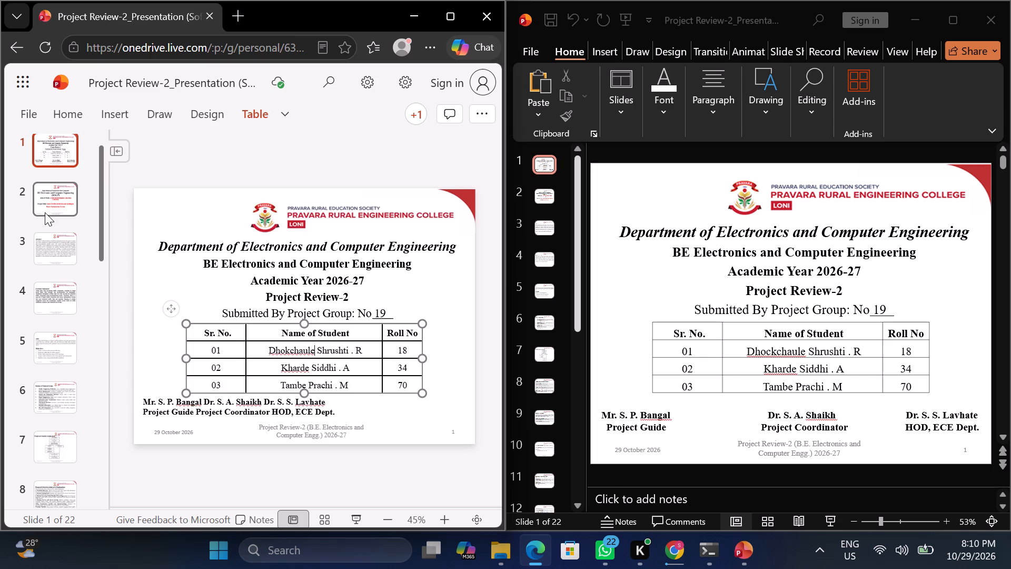
{"action": "left_click", "coordinate": [55, 158]}
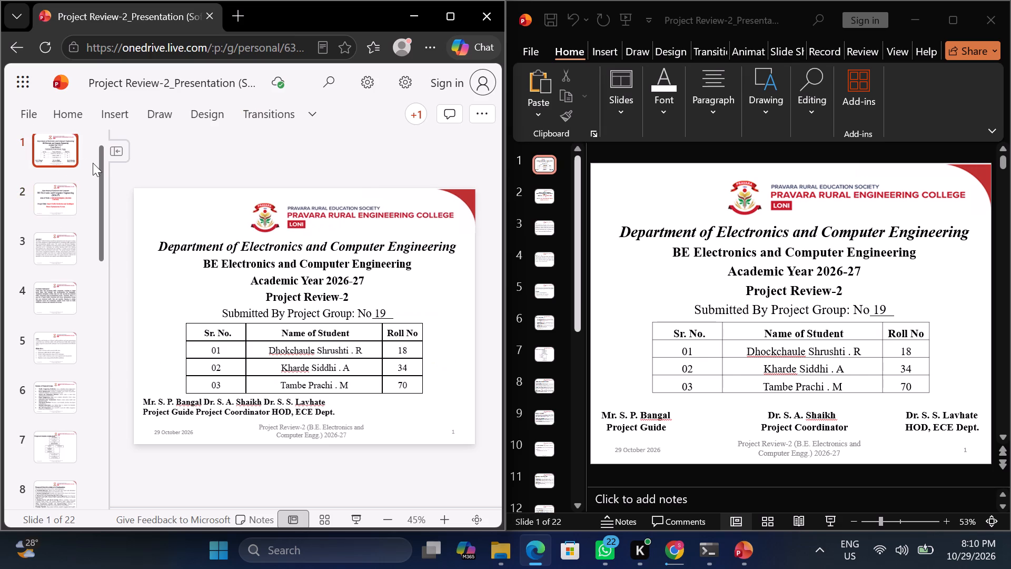
{"action": "left_click", "coordinate": [60, 198]}
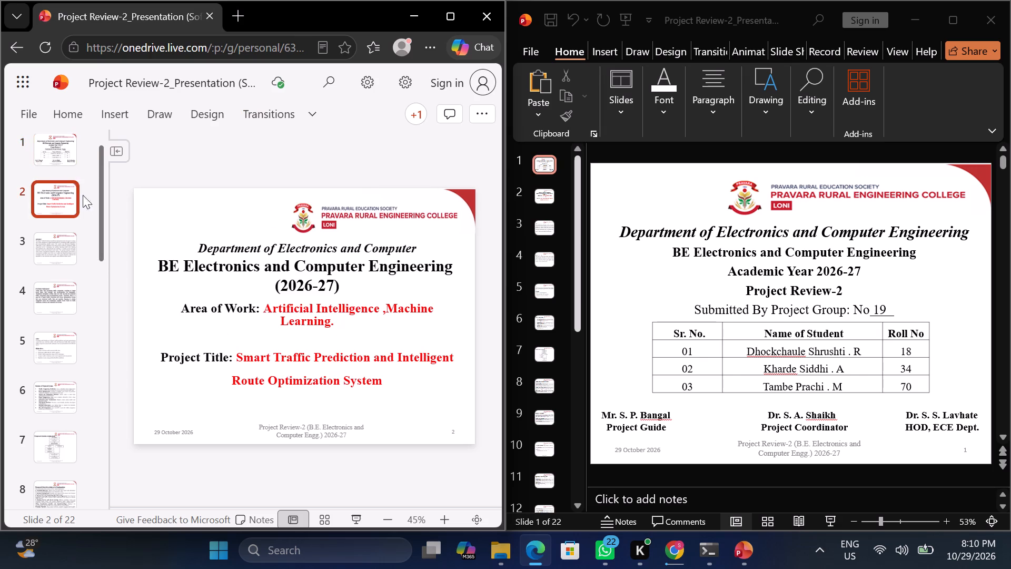
{"action": "left_click", "coordinate": [53, 248]}
{"action": "scroll", "coordinate": [362, 237], "scroll_direction": "down", "scroll_amount": 1}
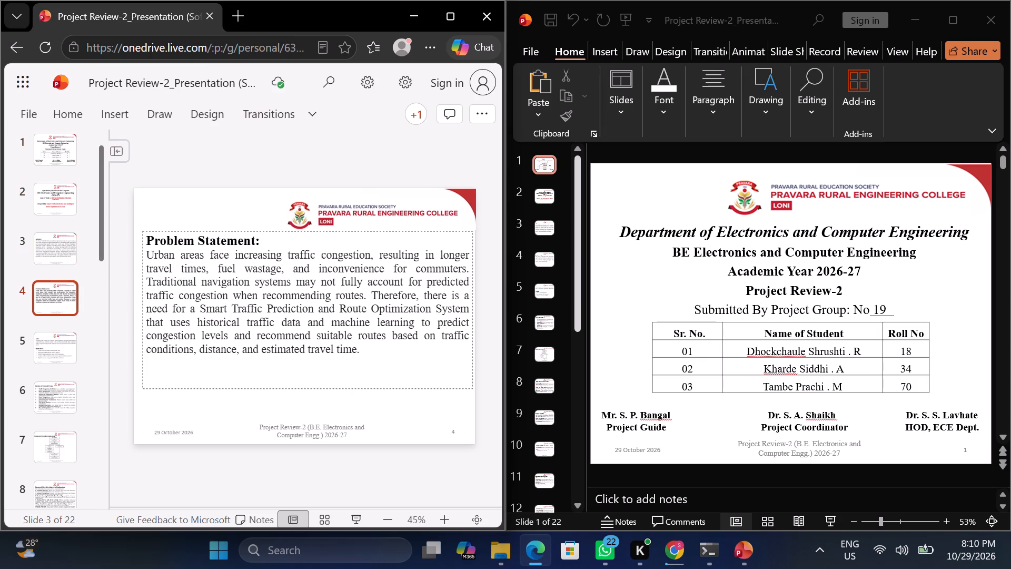
{"action": "scroll", "coordinate": [318, 312], "scroll_direction": "up", "scroll_amount": 2}
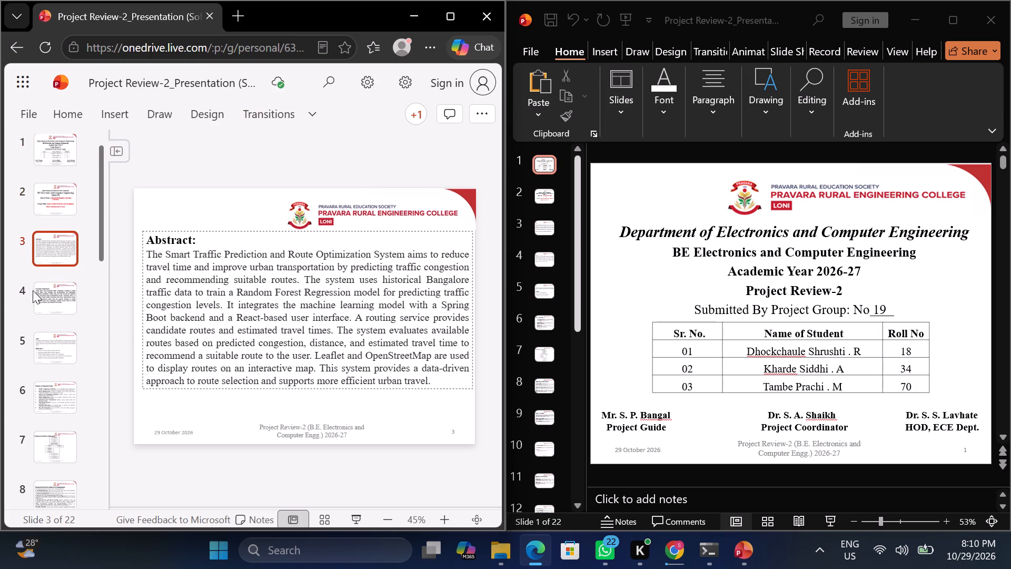
{"action": "left_click", "coordinate": [63, 296]}
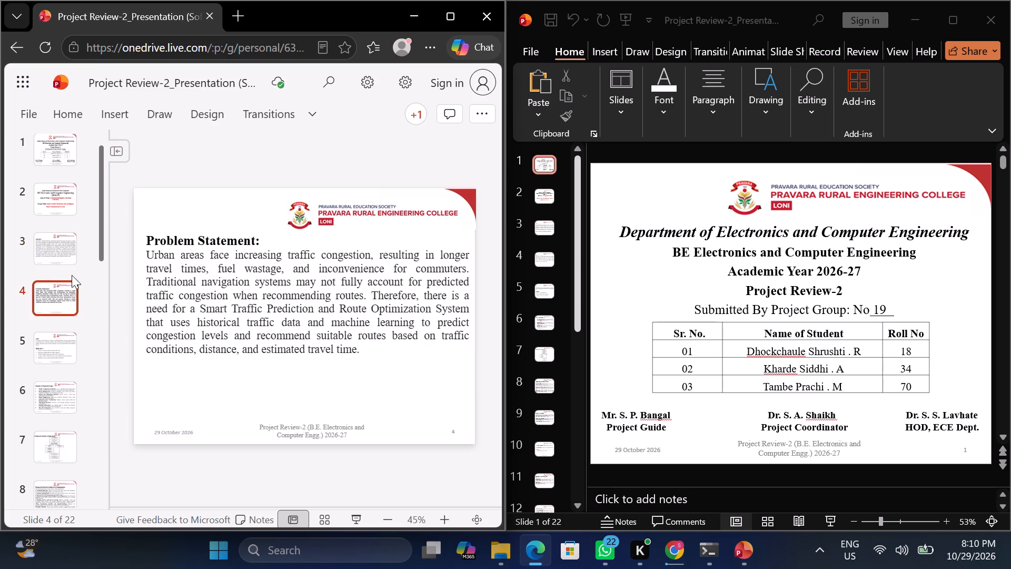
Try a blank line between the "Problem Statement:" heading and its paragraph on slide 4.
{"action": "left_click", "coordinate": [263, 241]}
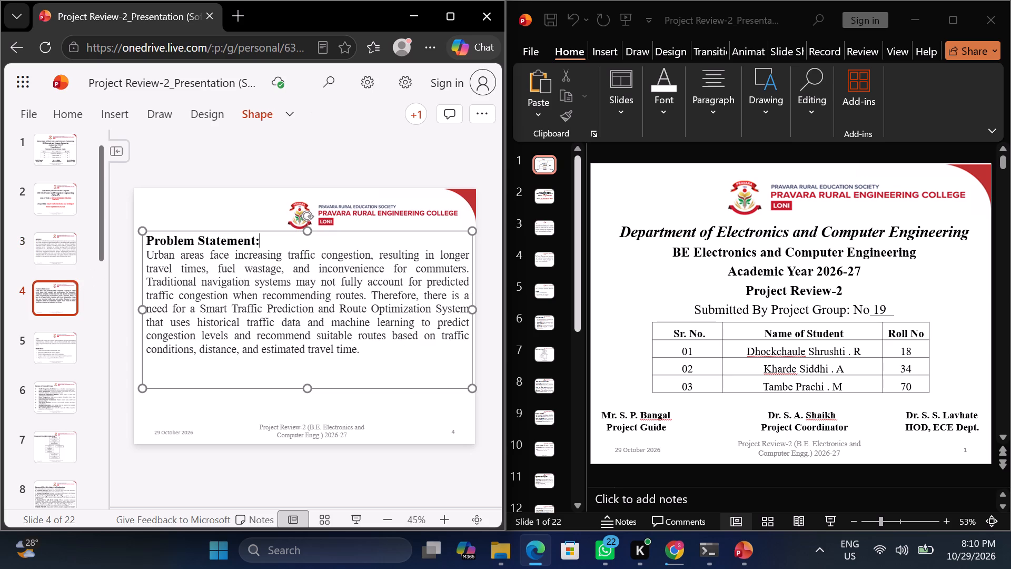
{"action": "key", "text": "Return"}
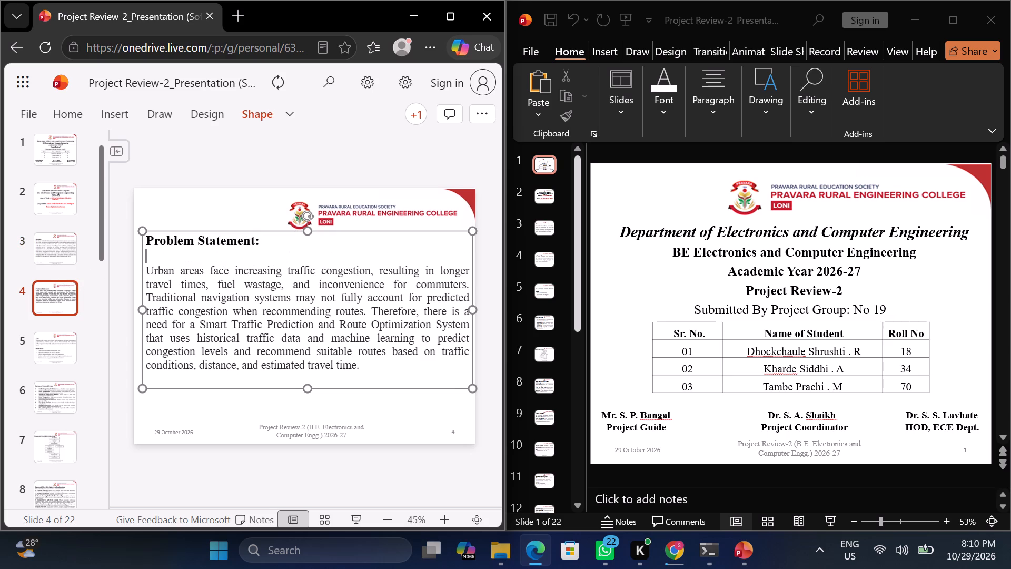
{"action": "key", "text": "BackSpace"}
Open slide 5 and read its Aim and Objectives text.
{"action": "left_click", "coordinate": [29, 358]}
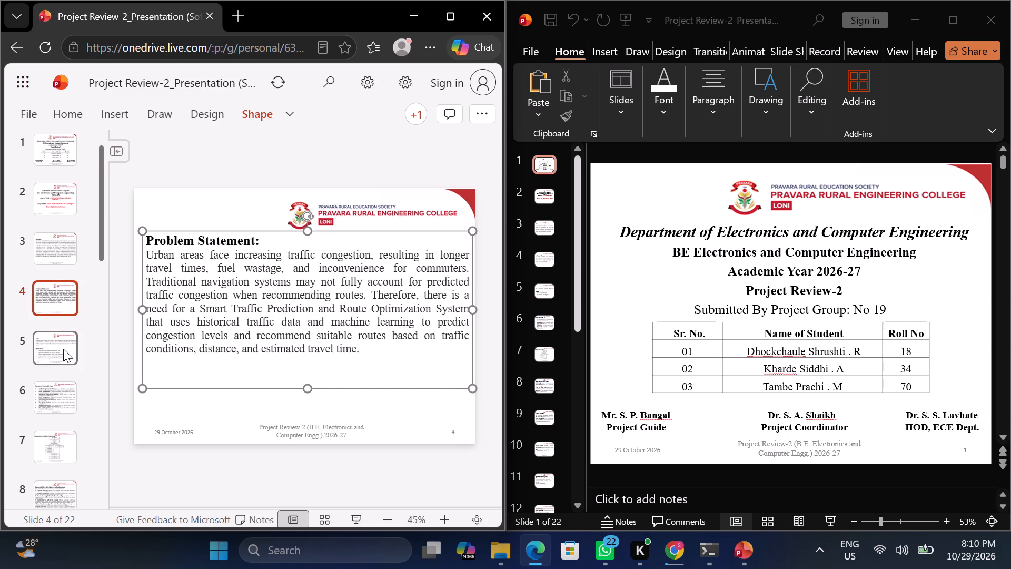
{"action": "left_click", "coordinate": [63, 348]}
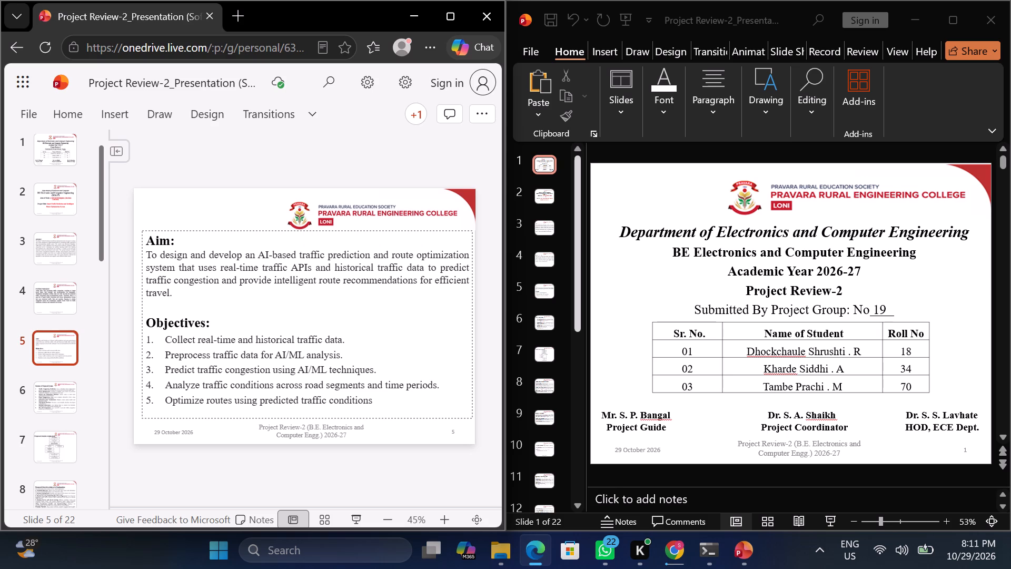
Open slide 6, Features of Proposed System, in the browser copy of the presentation.
{"action": "left_click", "coordinate": [55, 405]}
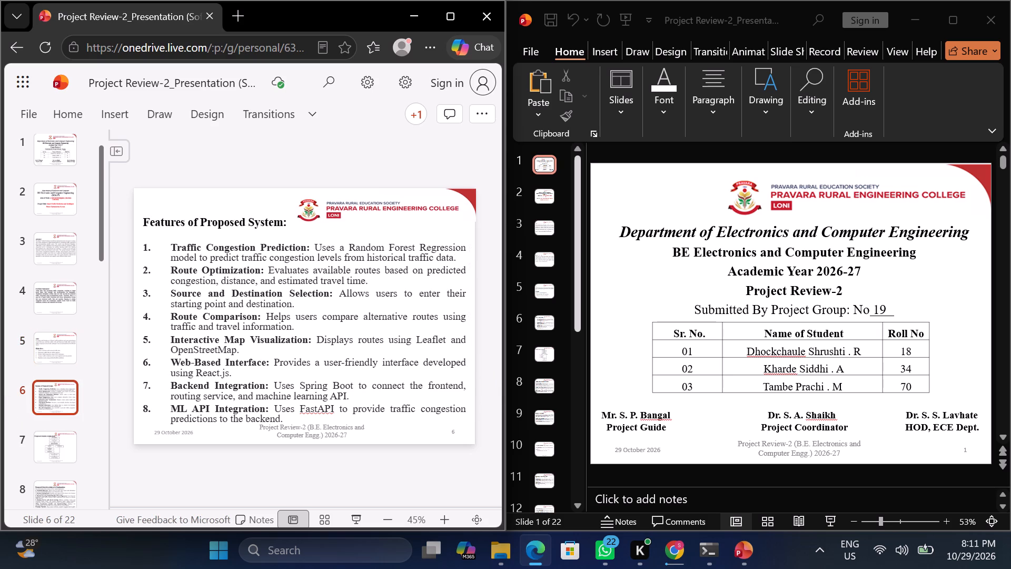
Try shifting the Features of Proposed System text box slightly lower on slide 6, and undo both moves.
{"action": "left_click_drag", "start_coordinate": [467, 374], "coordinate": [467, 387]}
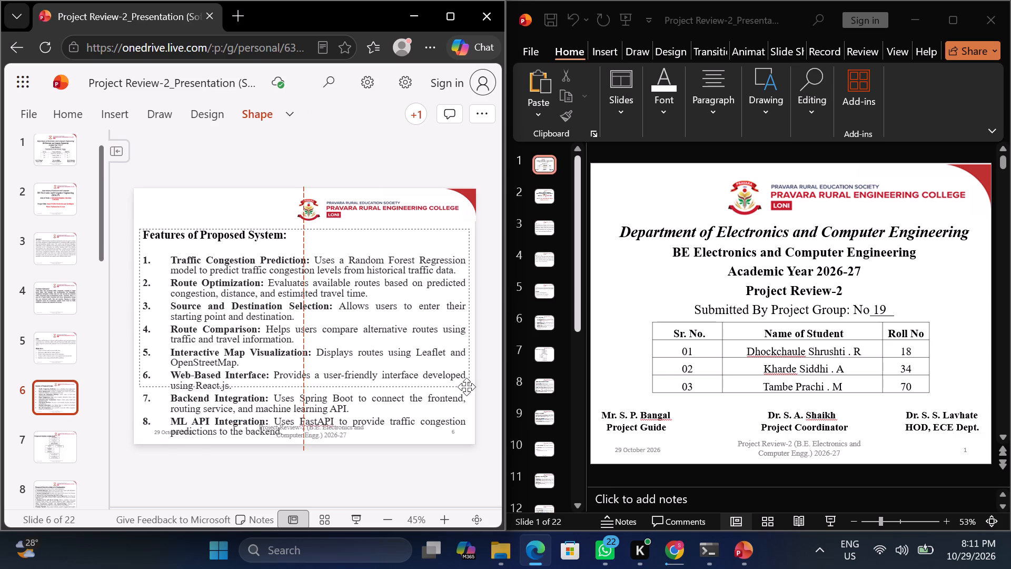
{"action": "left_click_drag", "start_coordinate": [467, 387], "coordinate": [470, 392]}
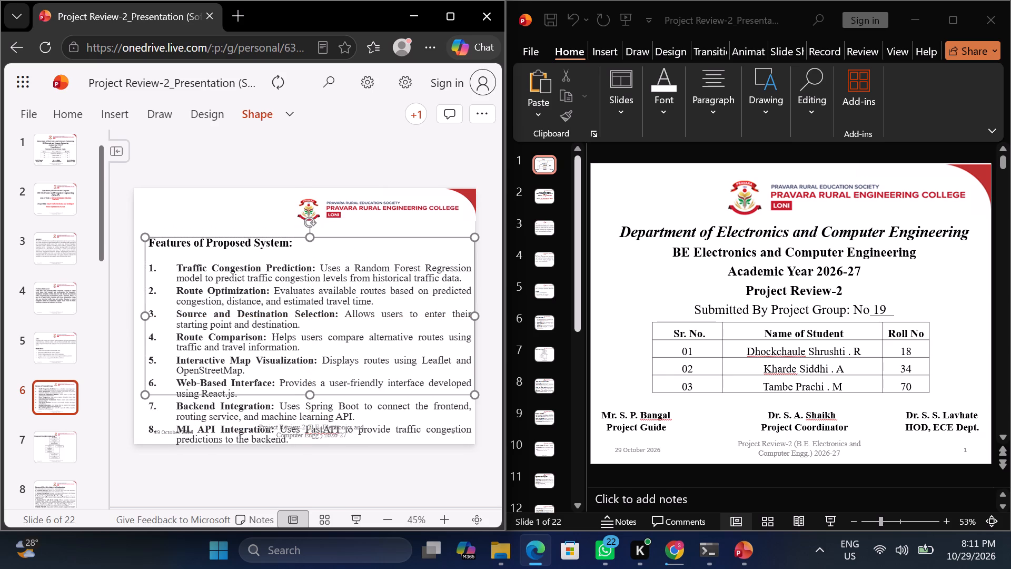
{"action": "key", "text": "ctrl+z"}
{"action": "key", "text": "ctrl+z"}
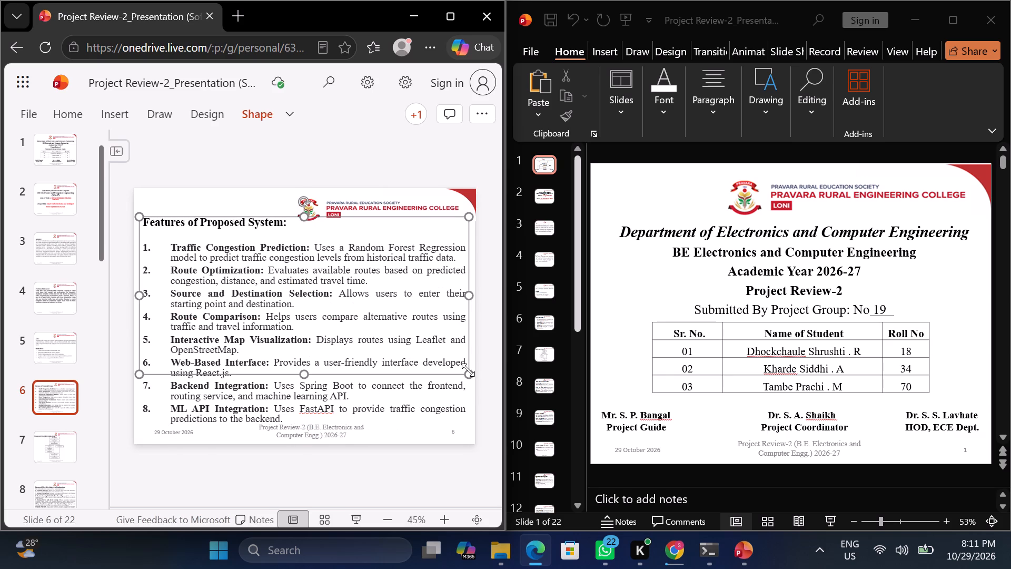
Enlarge the slide 6 features text box from its bottom-right corner to enclose all eight items and reach the slide's right edge.
{"action": "left_click_drag", "start_coordinate": [469, 372], "coordinate": [462, 424]}
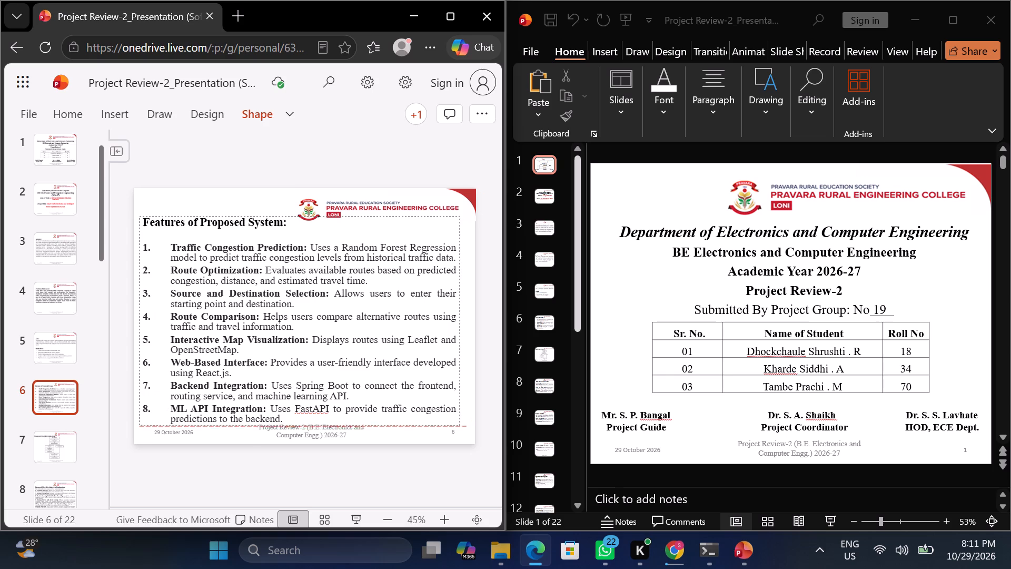
{"action": "left_click_drag", "start_coordinate": [462, 424], "coordinate": [476, 421]}
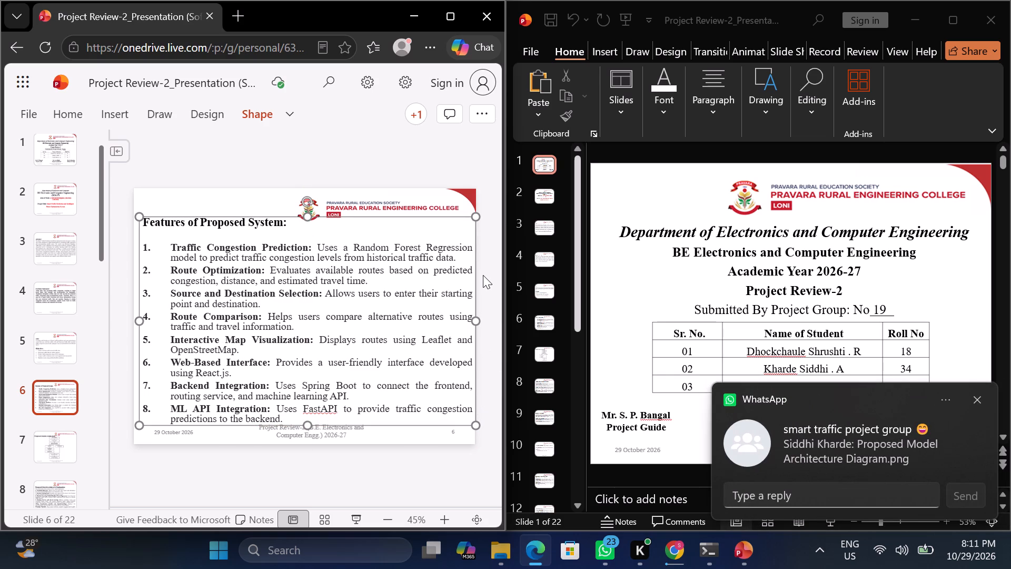
{"action": "left_click", "coordinate": [301, 155]}
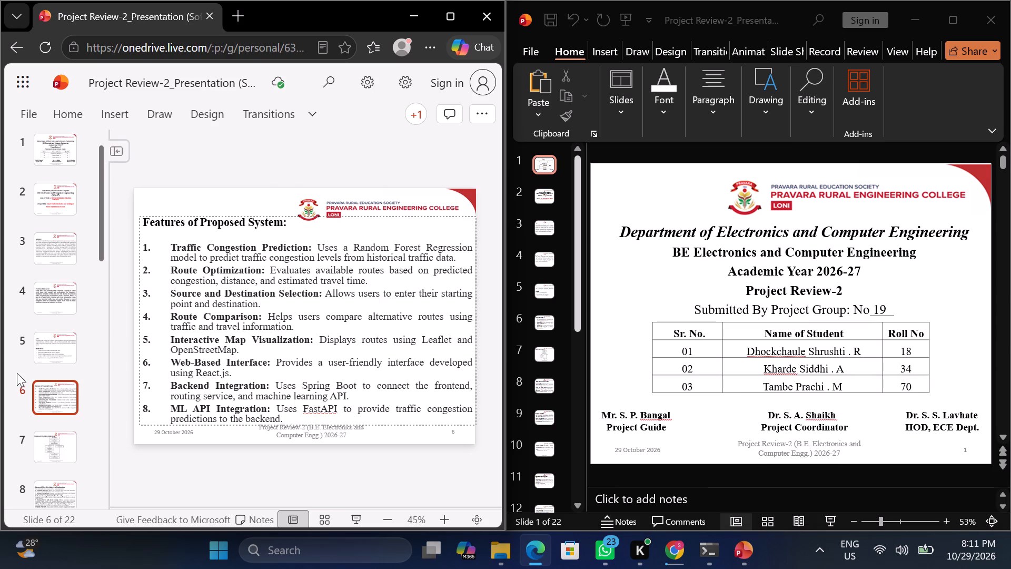
Open slide 7 and view its Proposed Model Architecture diagram.
{"action": "scroll", "coordinate": [81, 365], "scroll_direction": "down", "scroll_amount": 1}
{"action": "left_click", "coordinate": [51, 368]}
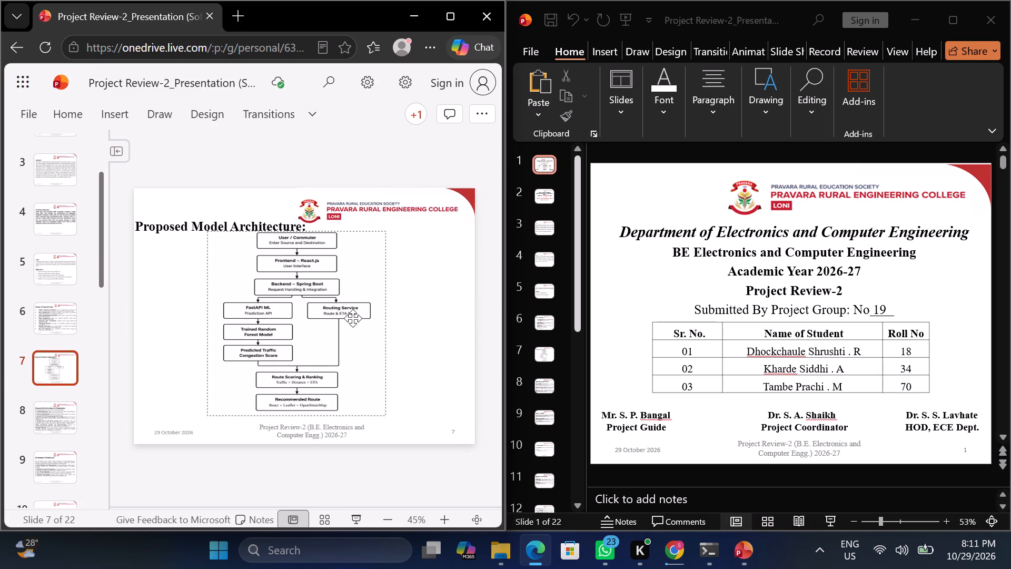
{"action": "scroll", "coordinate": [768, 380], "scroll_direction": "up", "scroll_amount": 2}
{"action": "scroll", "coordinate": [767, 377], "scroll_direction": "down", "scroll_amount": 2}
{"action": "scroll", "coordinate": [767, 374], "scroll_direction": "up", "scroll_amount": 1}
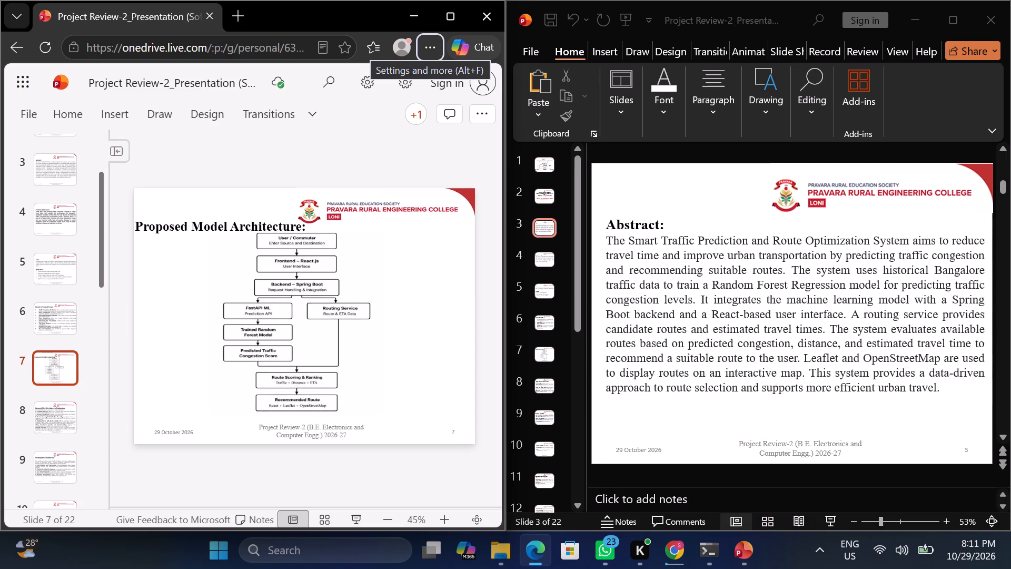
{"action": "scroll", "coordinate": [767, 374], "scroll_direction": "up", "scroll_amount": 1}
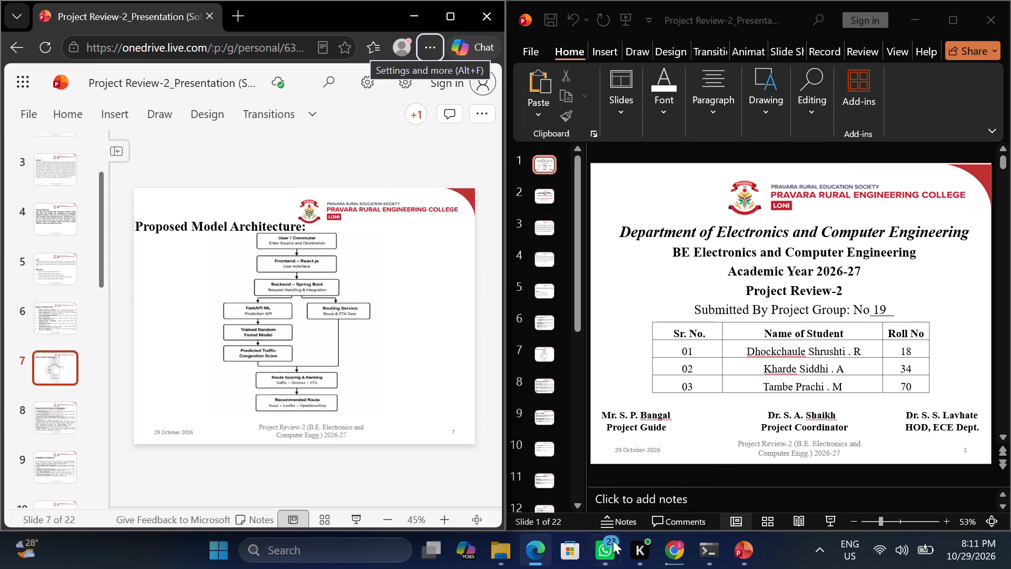
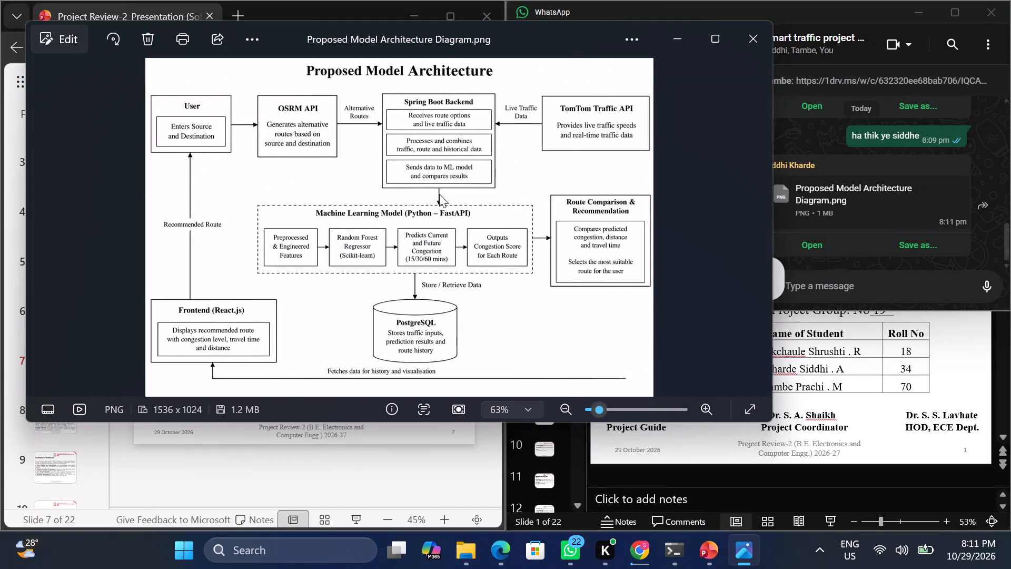
Examine the Proposed Model Architecture diagram image closely, checking its blocks, labels and connecting arrows.
{"action": "scroll", "coordinate": [439, 194], "scroll_direction": "down", "scroll_amount": 1}
{"action": "scroll", "coordinate": [439, 194], "scroll_direction": "up", "scroll_amount": 1}
{"action": "scroll", "coordinate": [440, 194], "scroll_direction": "down", "scroll_amount": 2}
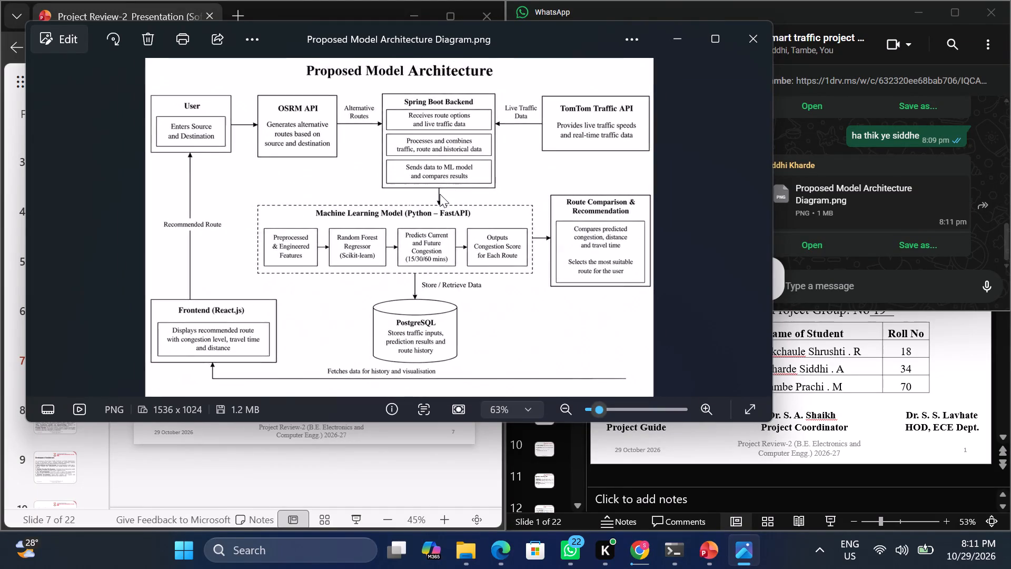
{"action": "scroll", "coordinate": [440, 194], "scroll_direction": "down", "scroll_amount": 1}
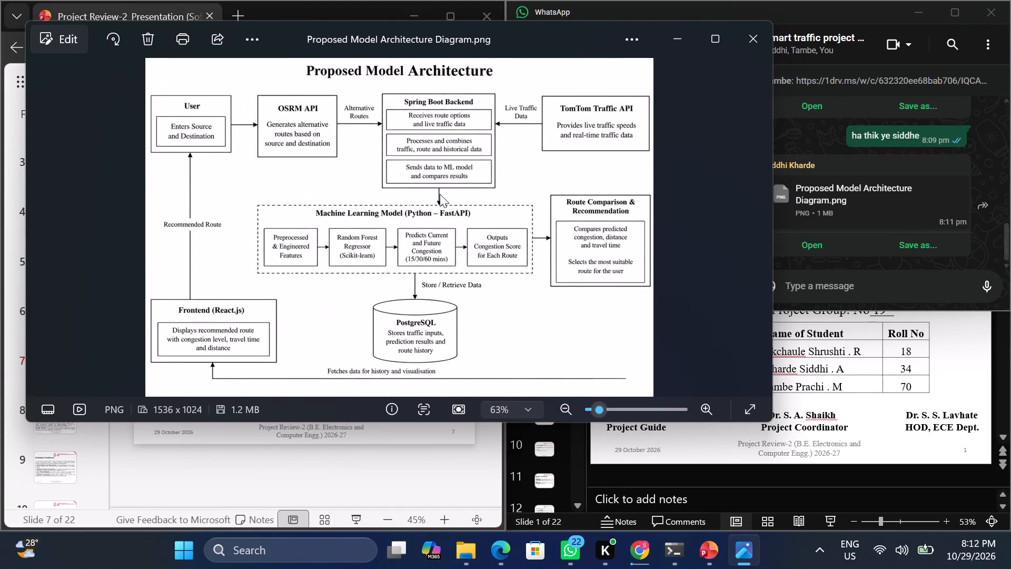
{"action": "scroll", "coordinate": [441, 193], "scroll_direction": "up", "scroll_amount": 1}
{"action": "scroll", "coordinate": [441, 193], "scroll_direction": "down", "scroll_amount": 1}
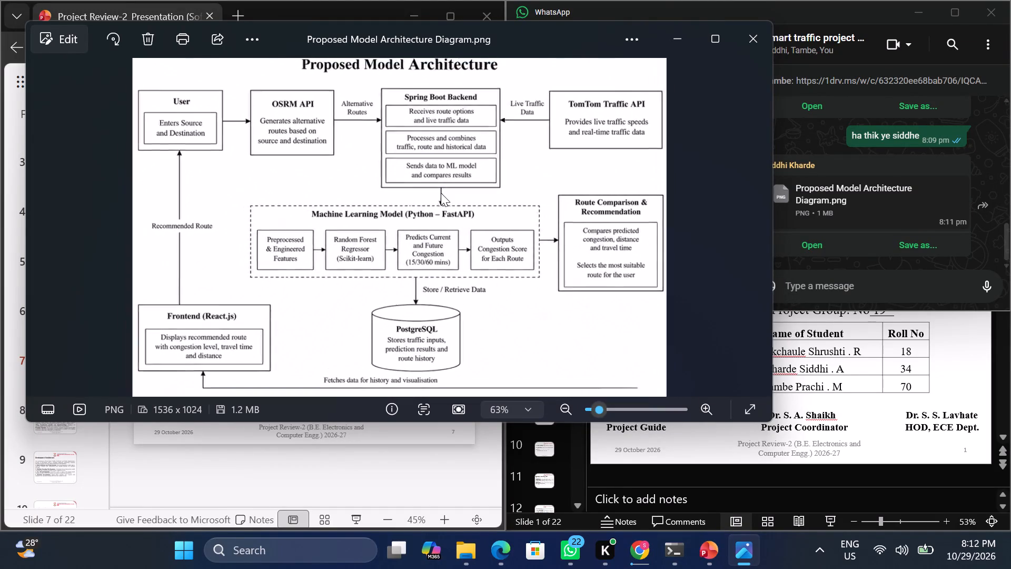
{"action": "scroll", "coordinate": [441, 193], "scroll_direction": "up", "scroll_amount": 1}
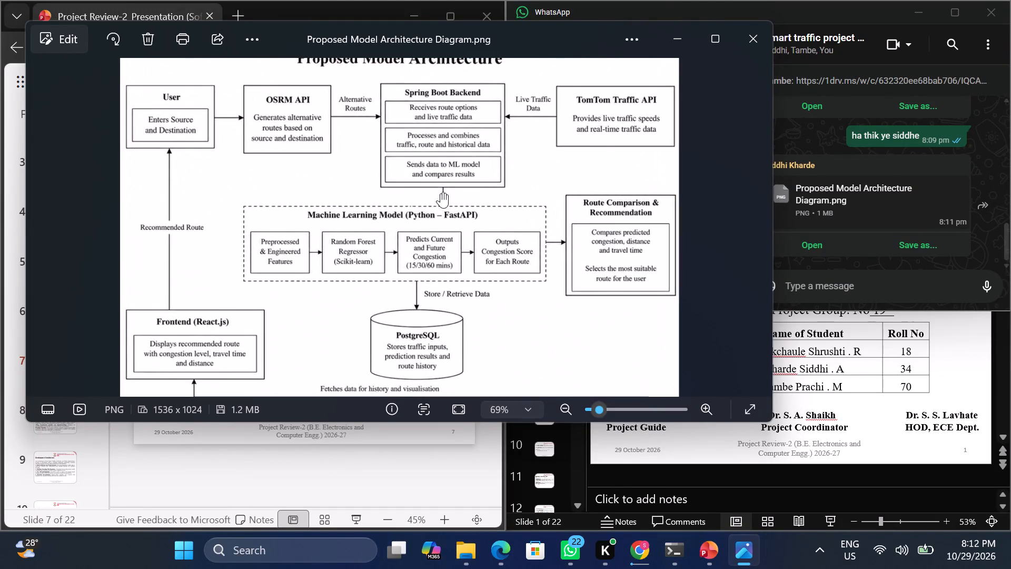
{"action": "scroll", "coordinate": [441, 193], "scroll_direction": "down", "scroll_amount": 1}
{"action": "scroll", "coordinate": [441, 193], "scroll_direction": "up", "scroll_amount": 4}
{"action": "scroll", "coordinate": [441, 193], "scroll_direction": "down", "scroll_amount": 3}
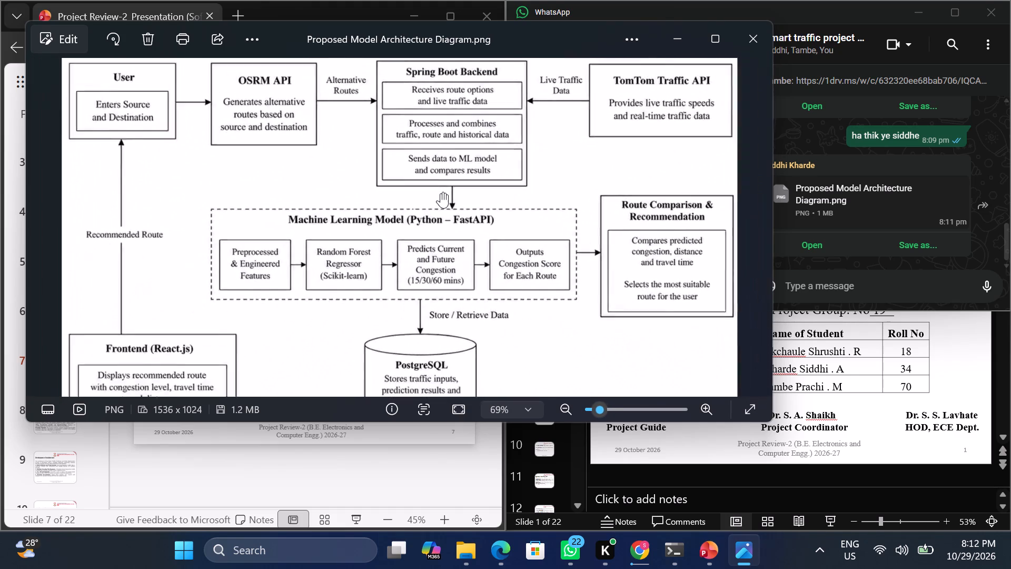
{"action": "scroll", "coordinate": [441, 193], "scroll_direction": "down", "scroll_amount": 2}
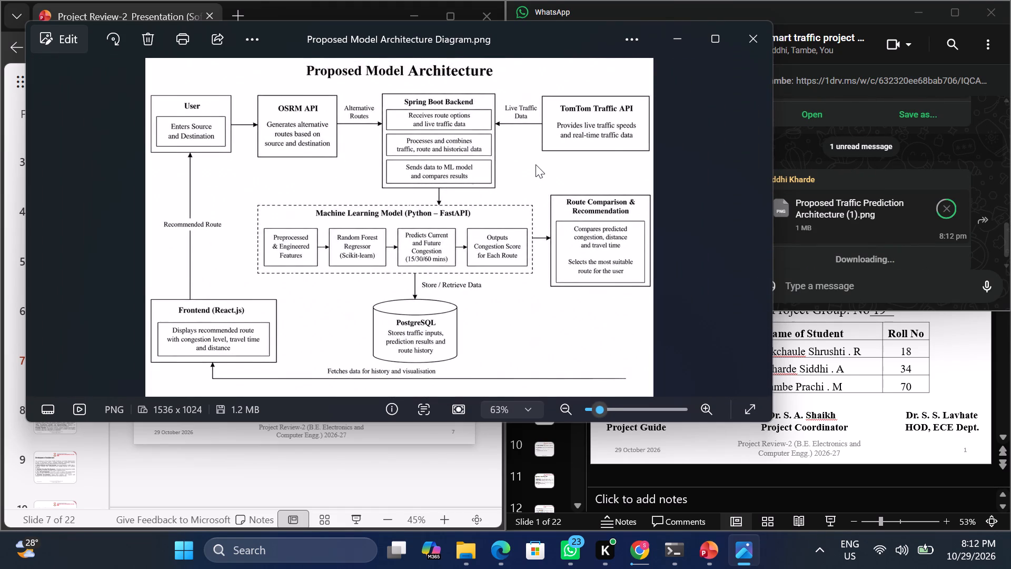
{"action": "scroll", "coordinate": [536, 164], "scroll_direction": "up", "scroll_amount": 1}
{"action": "scroll", "coordinate": [537, 164], "scroll_direction": "down", "scroll_amount": 4}
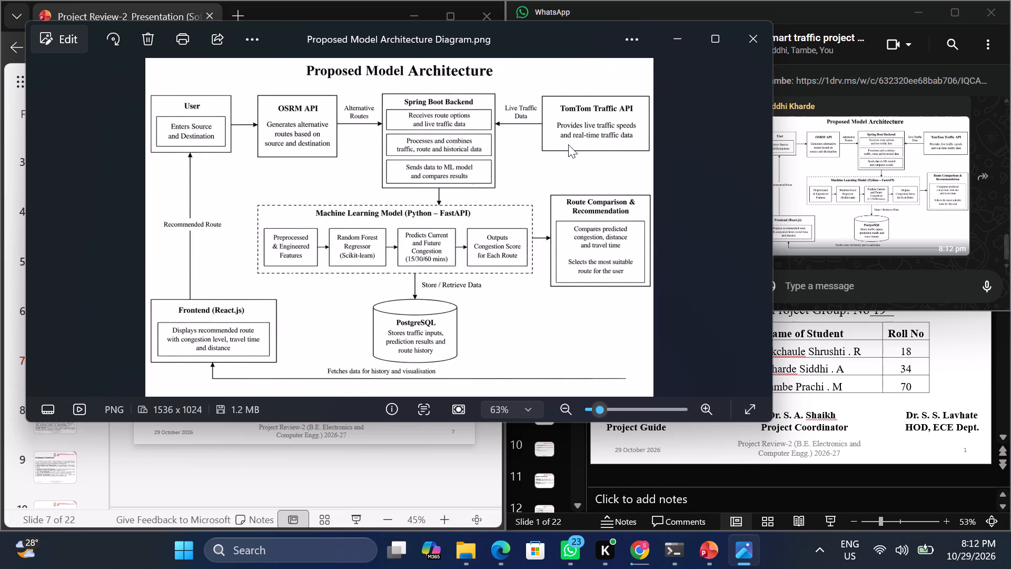
{"action": "scroll", "coordinate": [567, 151], "scroll_direction": "up", "scroll_amount": 2}
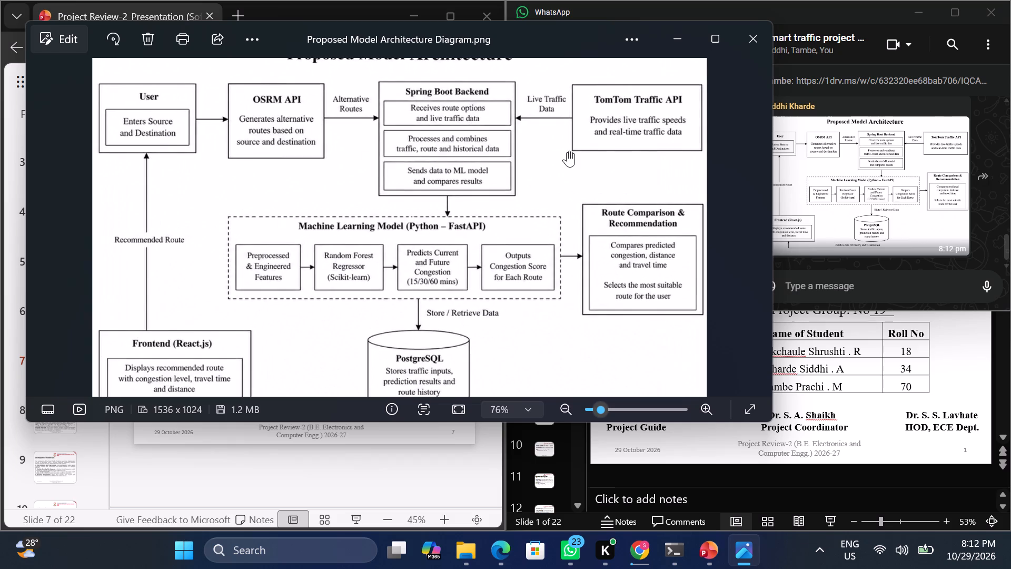
{"action": "scroll", "coordinate": [568, 156], "scroll_direction": "down", "scroll_amount": 2}
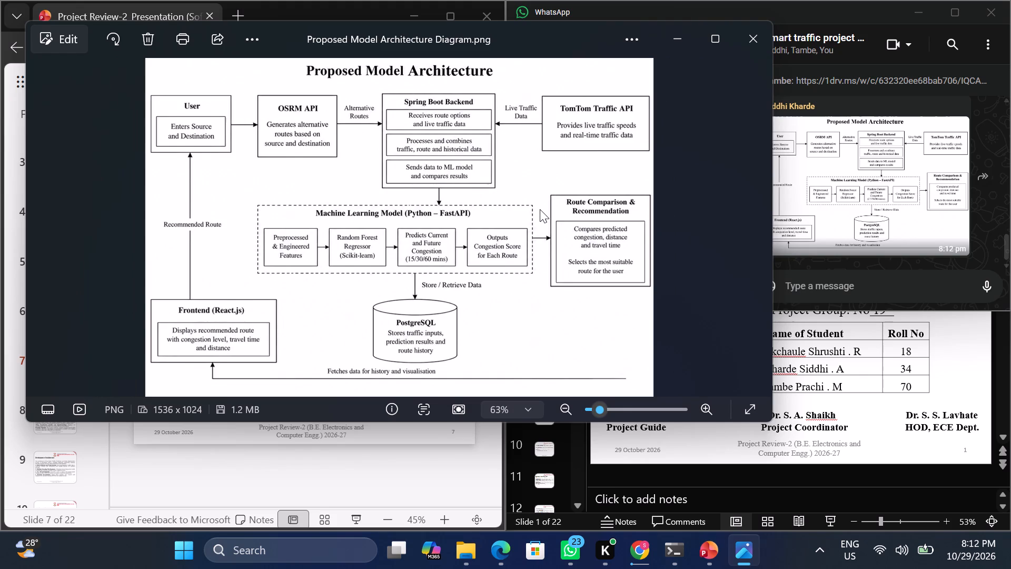
Examine the Proposed Model Architecture diagram image up close, reading its component boxes and the flow between them.
{"action": "scroll", "coordinate": [540, 209], "scroll_direction": "up", "scroll_amount": 4}
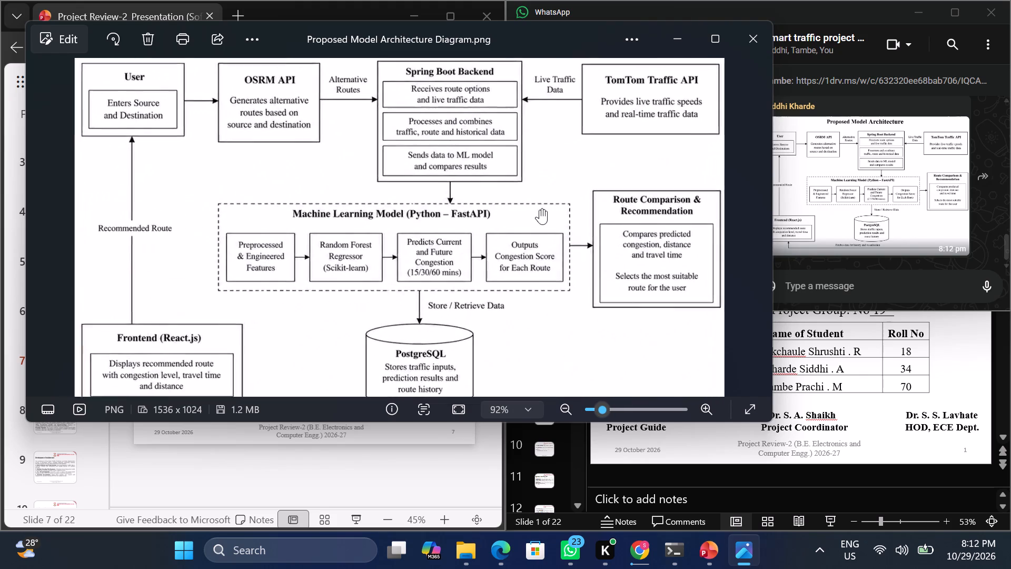
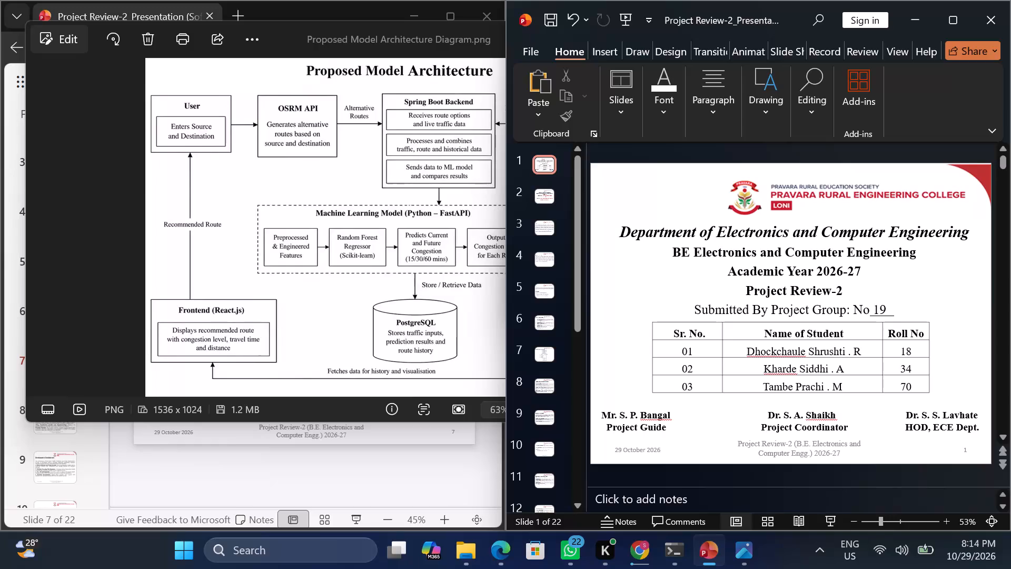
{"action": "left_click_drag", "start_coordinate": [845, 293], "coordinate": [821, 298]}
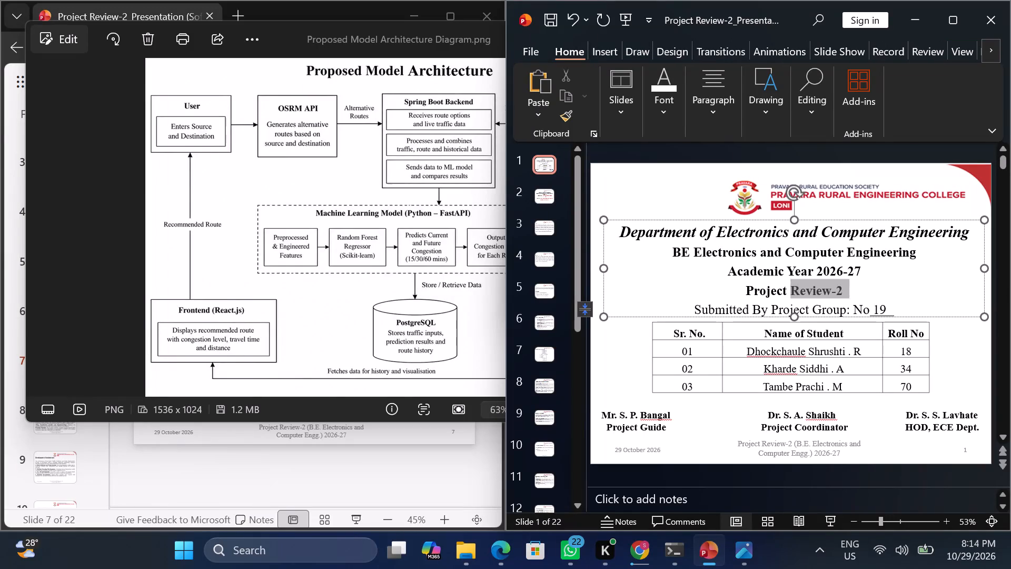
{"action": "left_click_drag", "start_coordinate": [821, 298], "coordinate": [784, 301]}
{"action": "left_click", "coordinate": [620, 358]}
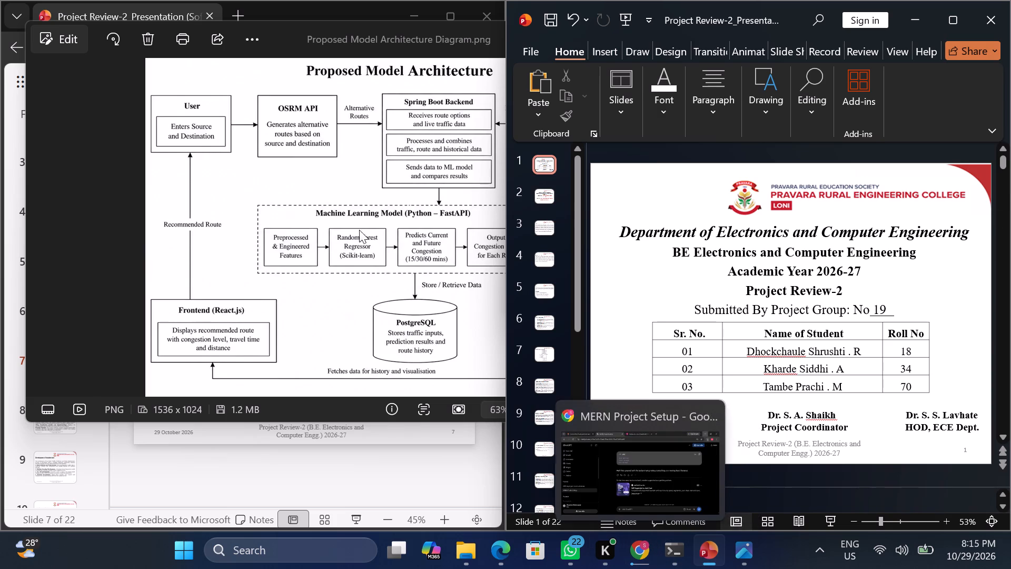
Bring the Proposed Model Architecture diagram image in front of the presentation windows to view it in full.
{"action": "left_click", "coordinate": [295, 38]}
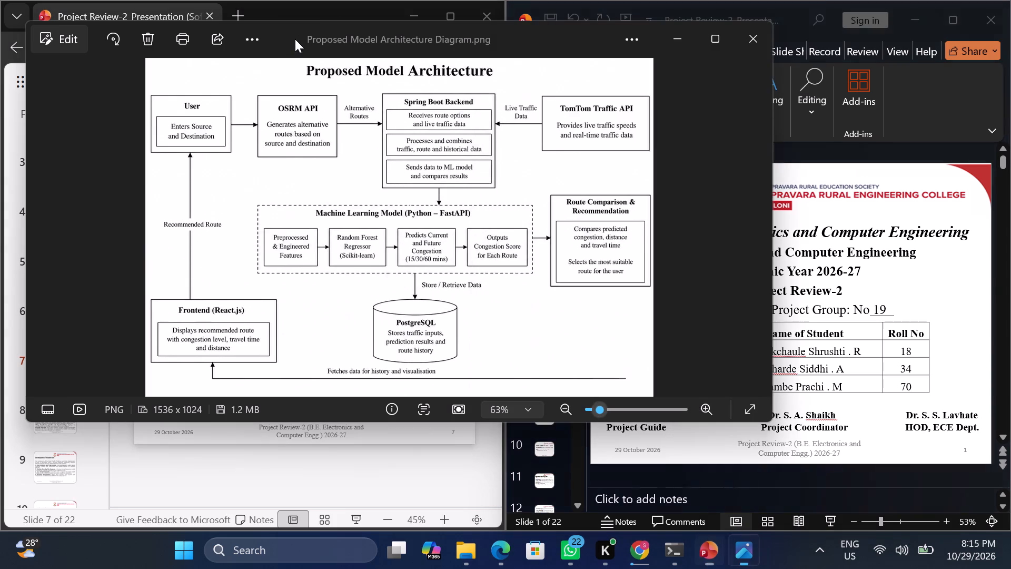
Minimize the diagram image and look through the desktop PowerPoint copy, skimming up to slide 11, returning to the title and reviewing slides 2 to 6.
{"action": "left_click", "coordinate": [690, 38]}
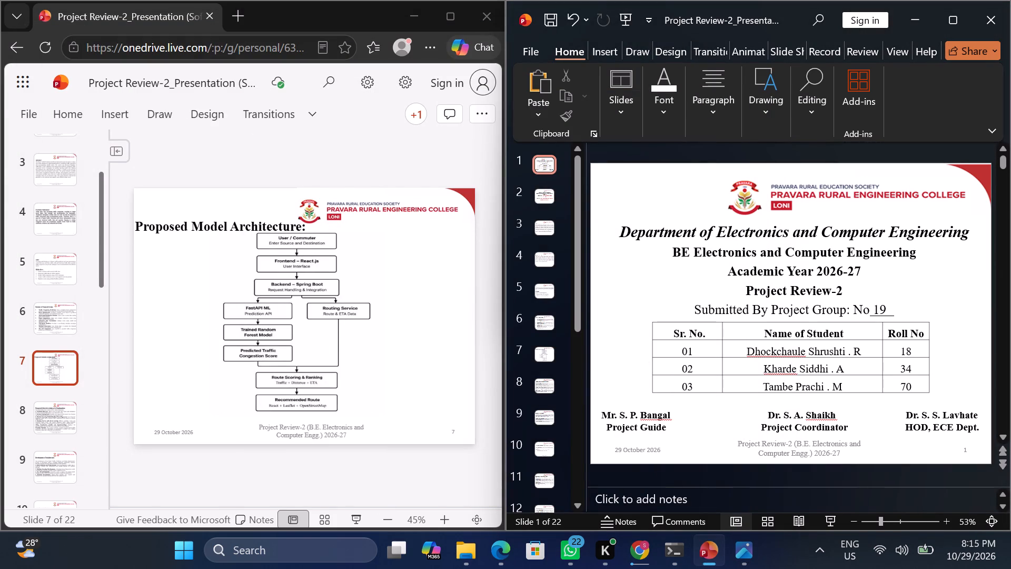
{"action": "scroll", "coordinate": [739, 286], "scroll_direction": "down", "scroll_amount": 1}
{"action": "scroll", "coordinate": [739, 286], "scroll_direction": "up", "scroll_amount": 2}
{"action": "scroll", "coordinate": [765, 316], "scroll_direction": "down", "scroll_amount": 7}
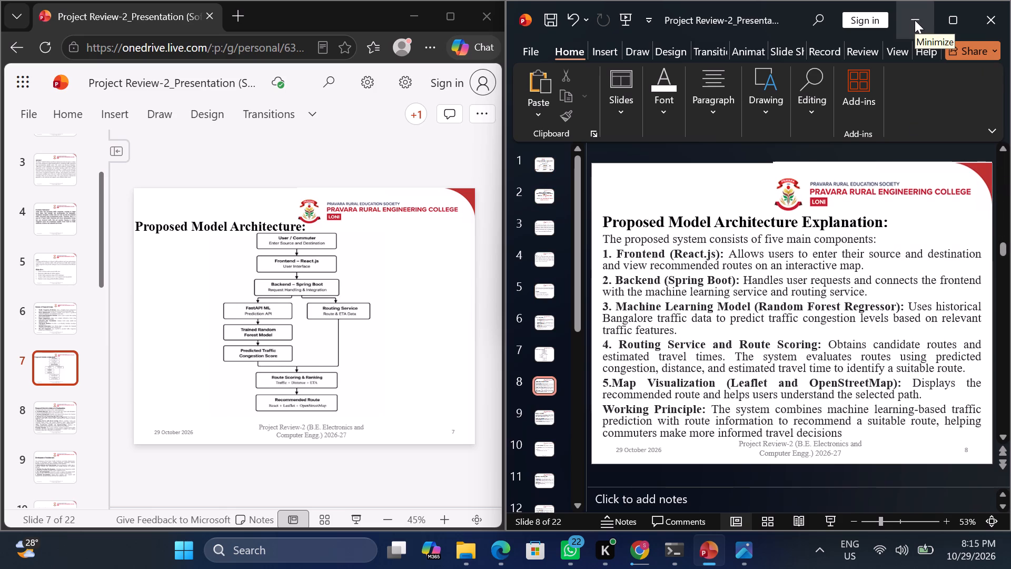
{"action": "scroll", "coordinate": [730, 280], "scroll_direction": "down", "scroll_amount": 3}
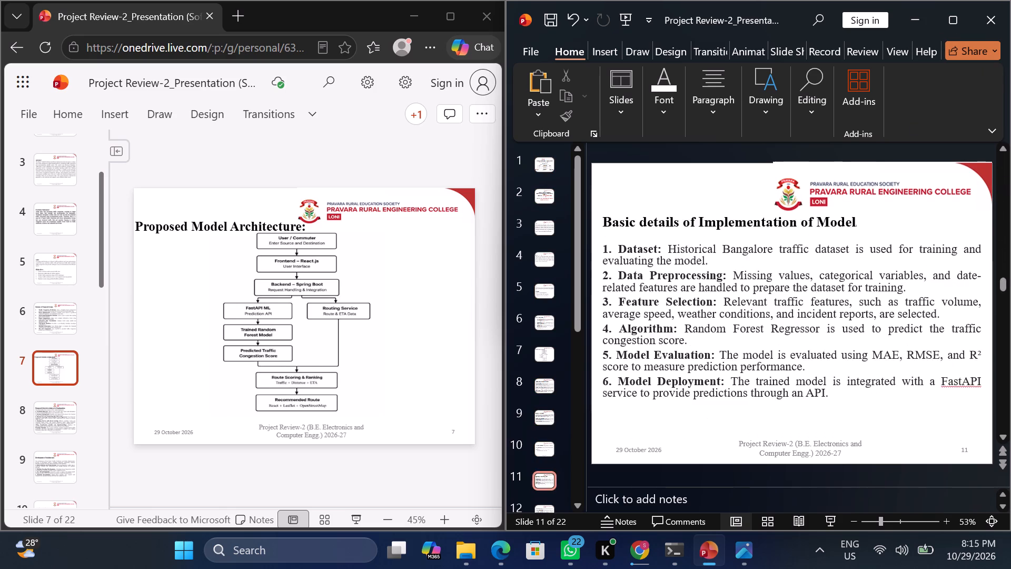
{"action": "scroll", "coordinate": [737, 279], "scroll_direction": "up", "scroll_amount": 18}
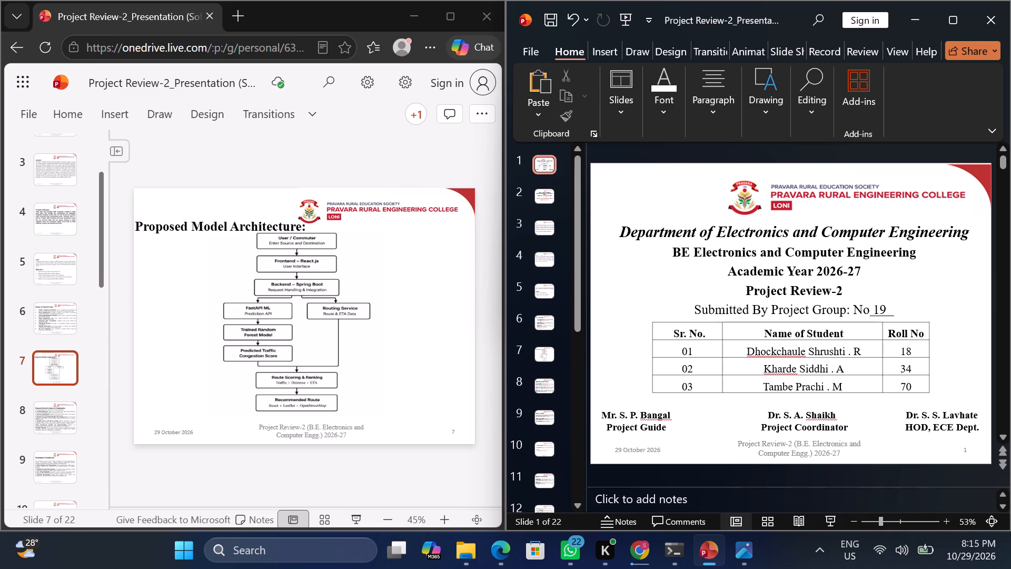
{"action": "left_click", "coordinate": [559, 203]}
{"action": "left_click", "coordinate": [548, 233]}
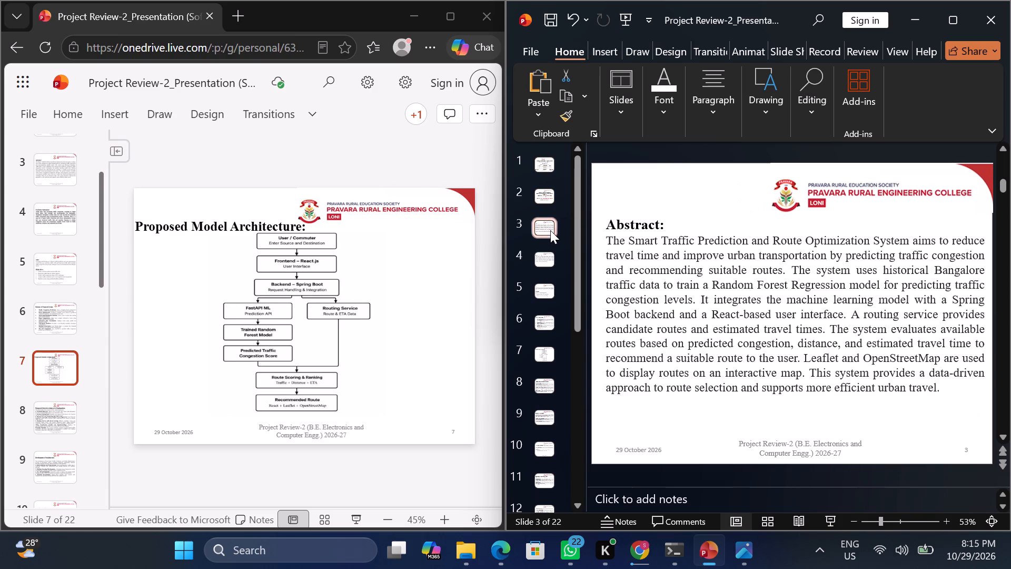
{"action": "left_click", "coordinate": [543, 254]}
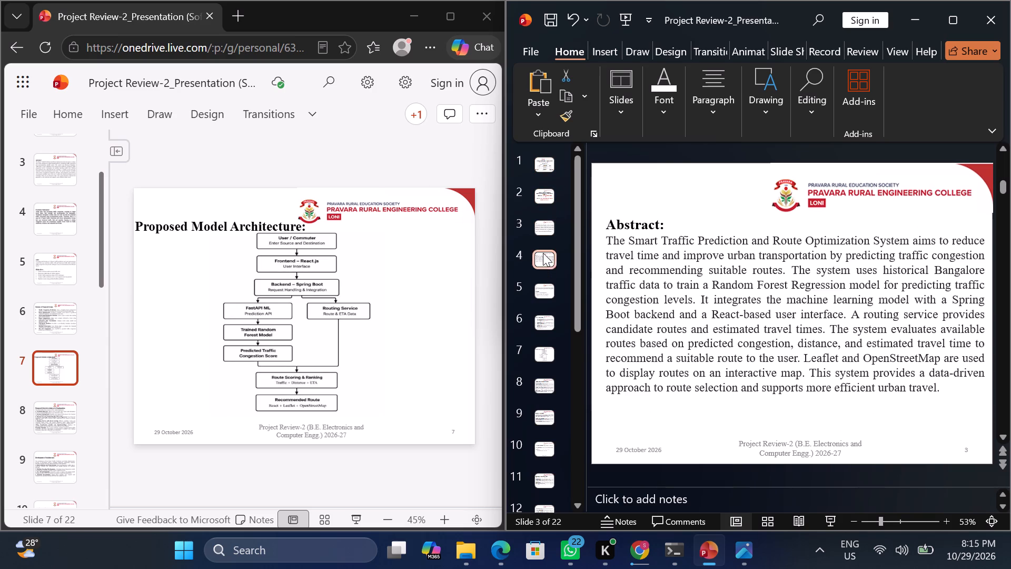
{"action": "left_click", "coordinate": [551, 291]}
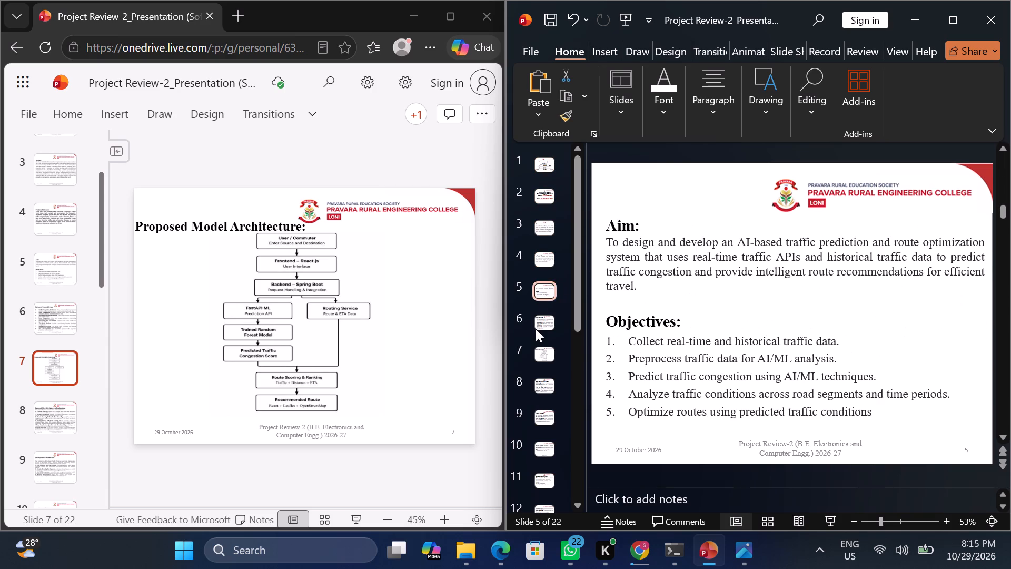
{"action": "left_click", "coordinate": [537, 329]}
{"action": "left_click", "coordinate": [542, 342]}
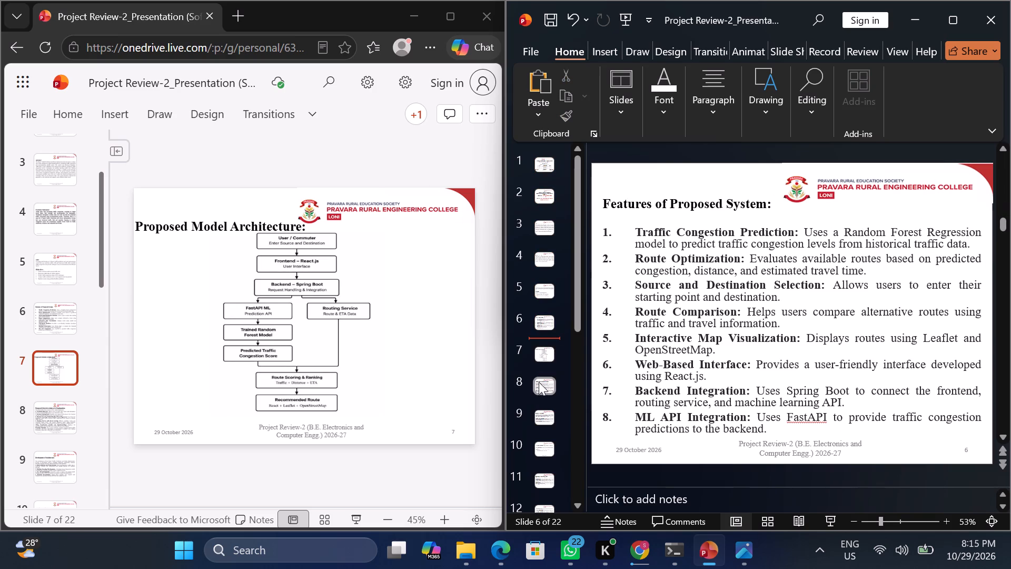
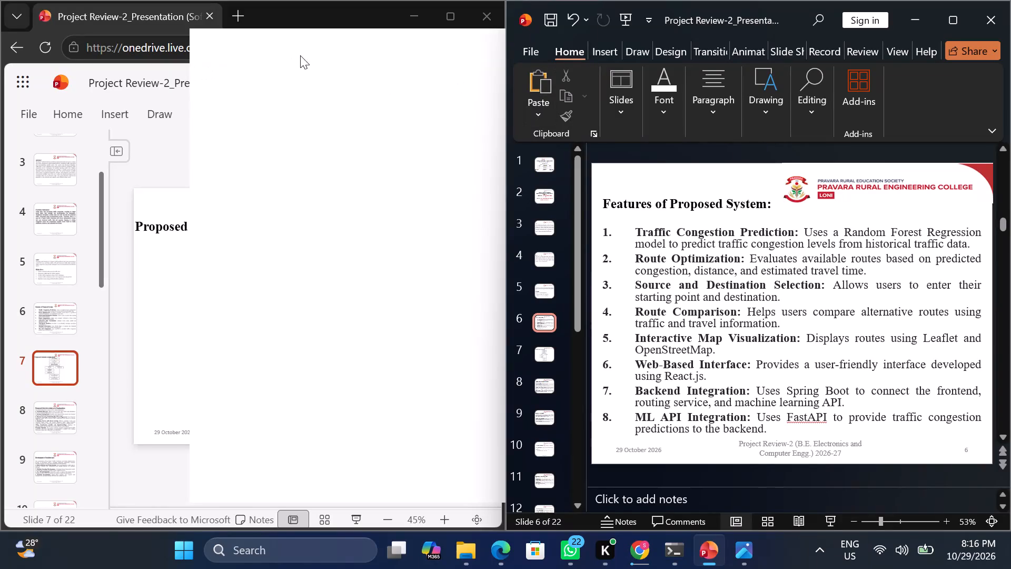
Compare the browser copy's architecture slide with the desktop copy, skim the desktop copy through slide 10, and return to its title slide.
{"action": "left_click", "coordinate": [179, 149]}
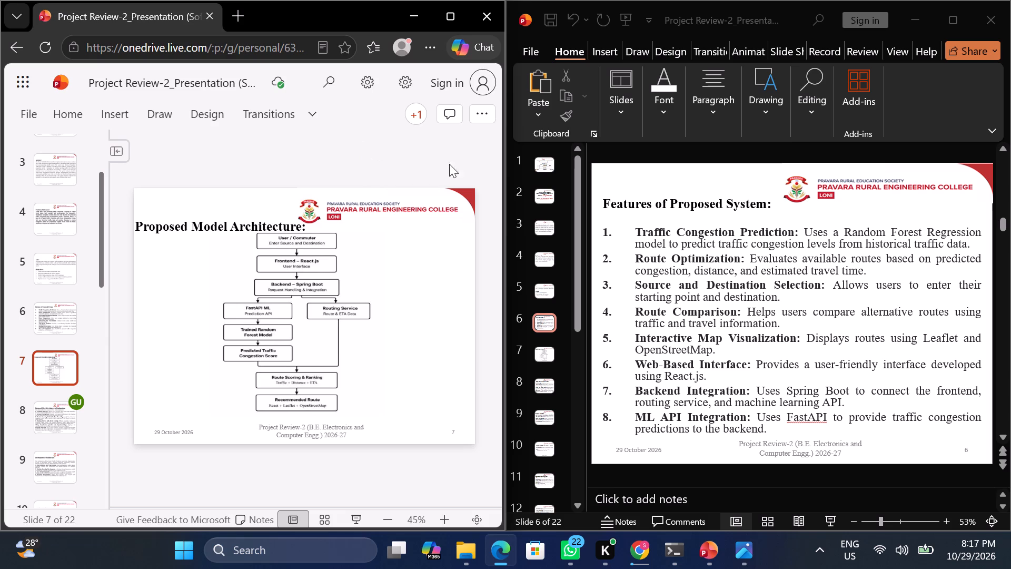
{"action": "scroll", "coordinate": [784, 338], "scroll_direction": "down", "scroll_amount": 1}
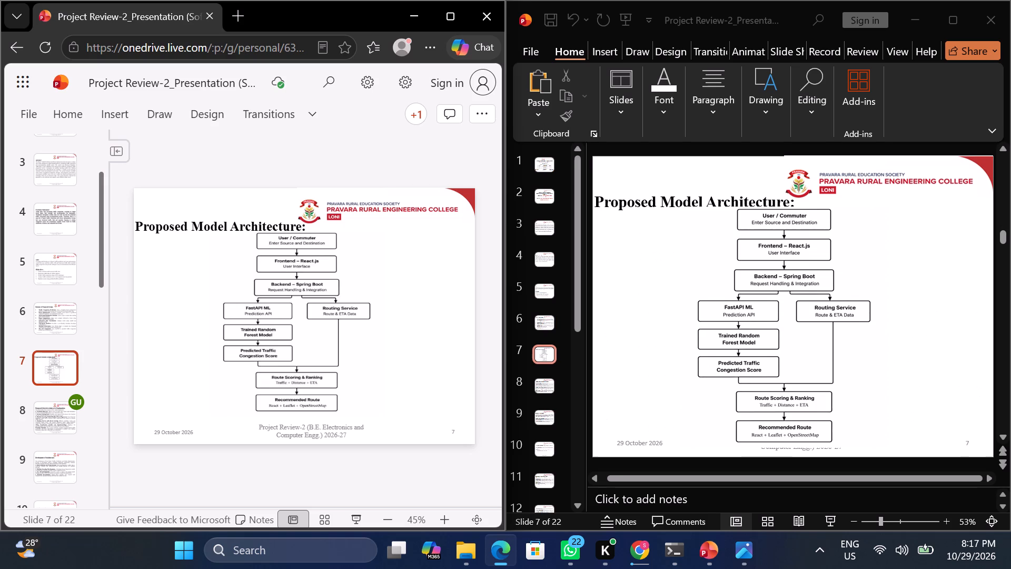
{"action": "scroll", "coordinate": [786, 336], "scroll_direction": "down", "scroll_amount": 4}
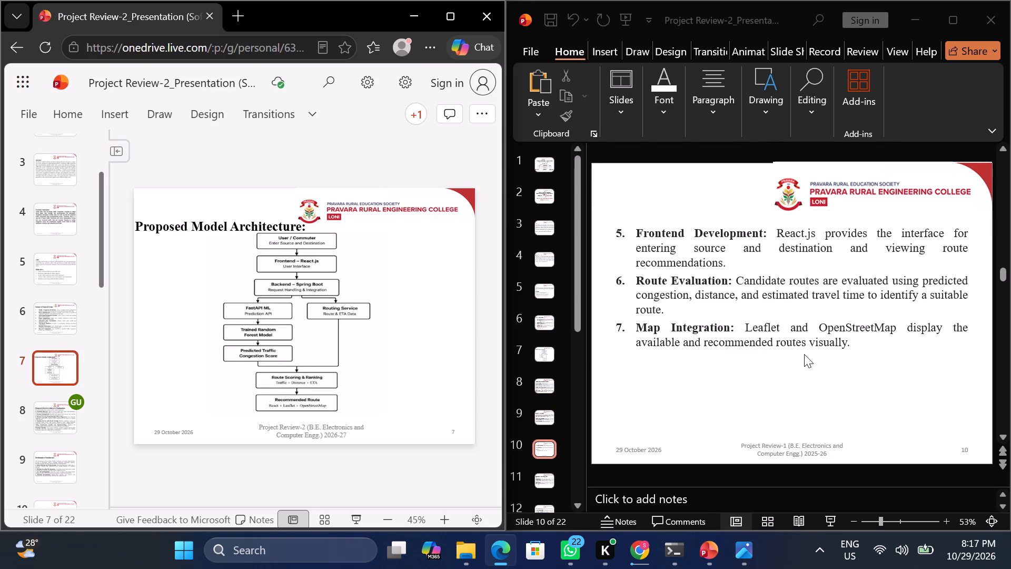
{"action": "scroll", "coordinate": [769, 331], "scroll_direction": "up", "scroll_amount": 11}
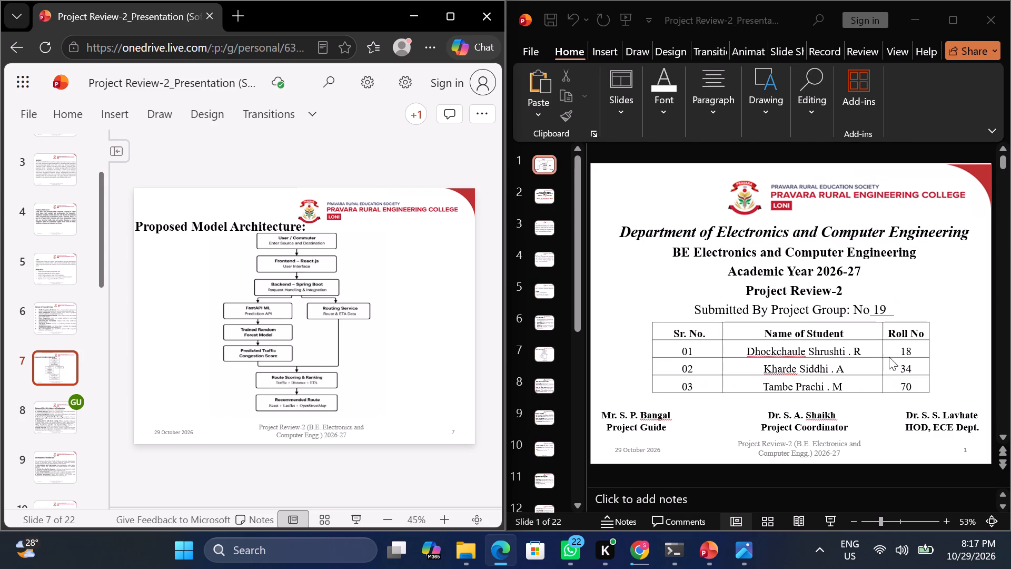
Examine the title slide's heading text and student table, and the area of work and project title on slide 2.
{"action": "left_click", "coordinate": [652, 319]}
{"action": "left_click", "coordinate": [667, 335]}
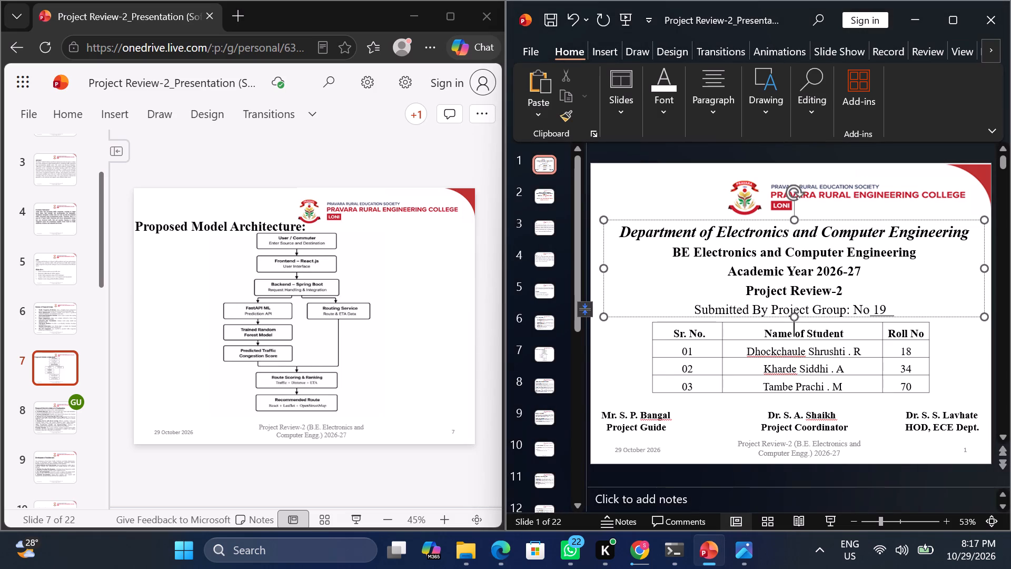
{"action": "left_click", "coordinate": [631, 351]}
{"action": "left_click", "coordinate": [722, 370]}
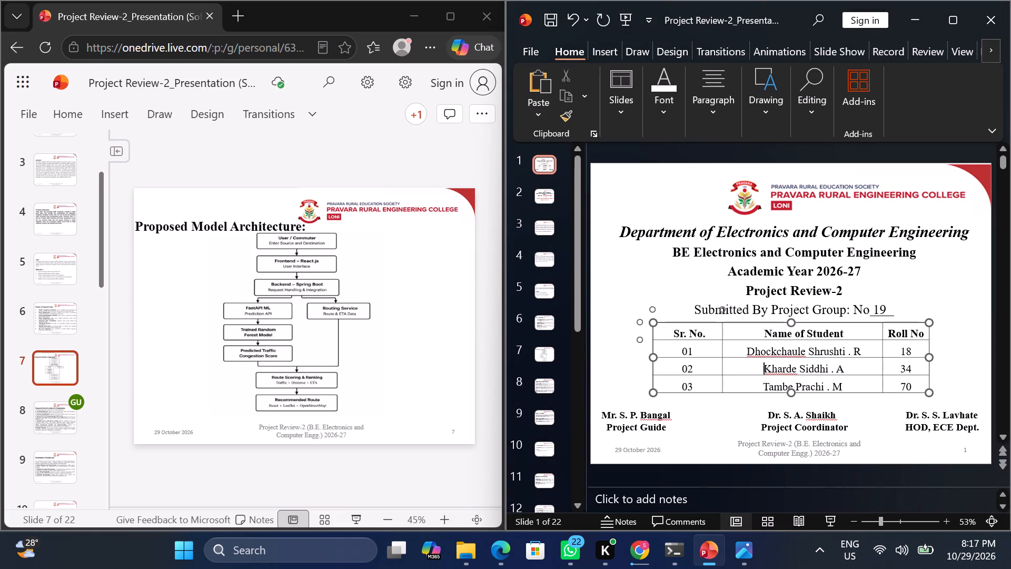
{"action": "left_click", "coordinate": [654, 324]}
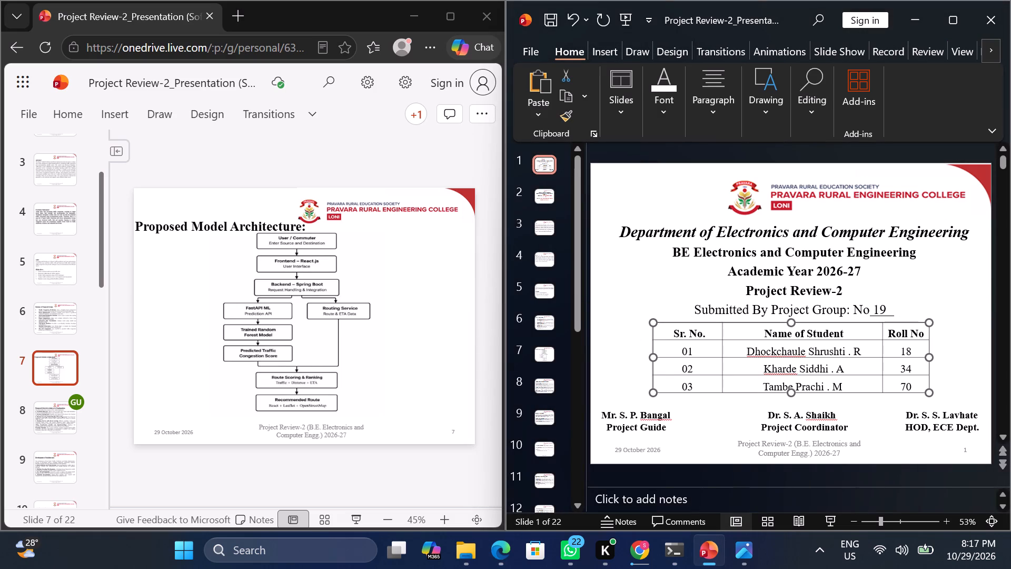
{"action": "left_click", "coordinate": [683, 296]}
{"action": "left_click", "coordinate": [628, 354]}
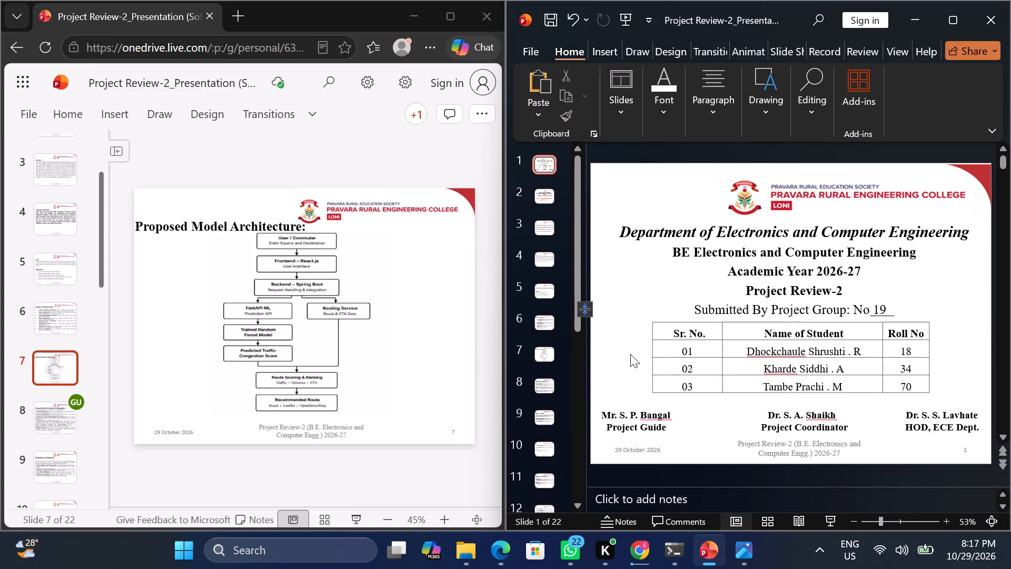
{"action": "scroll", "coordinate": [630, 354], "scroll_direction": "down", "scroll_amount": 1}
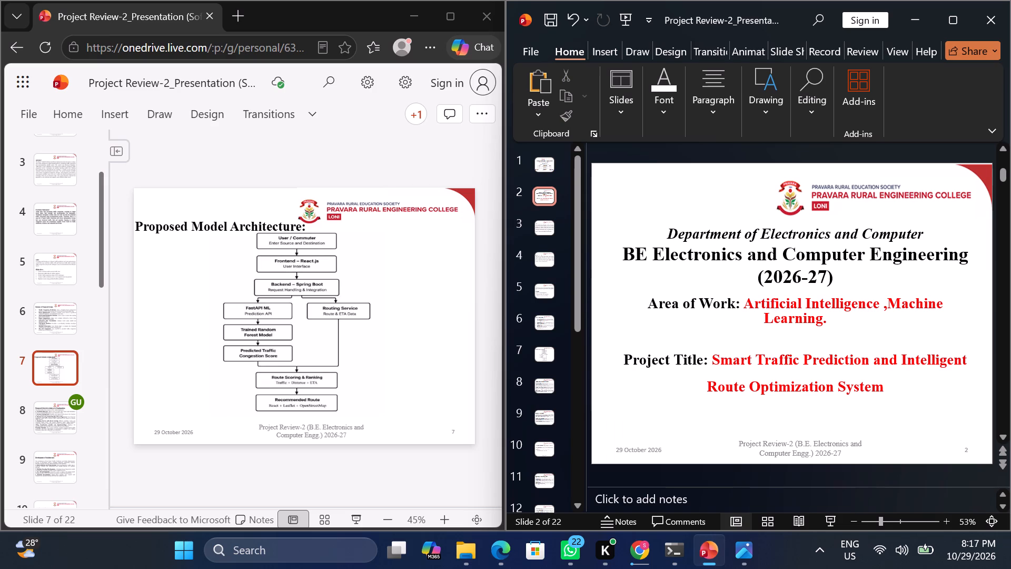
{"action": "left_click_drag", "start_coordinate": [716, 358], "coordinate": [878, 386]}
{"action": "left_click", "coordinate": [649, 390]}
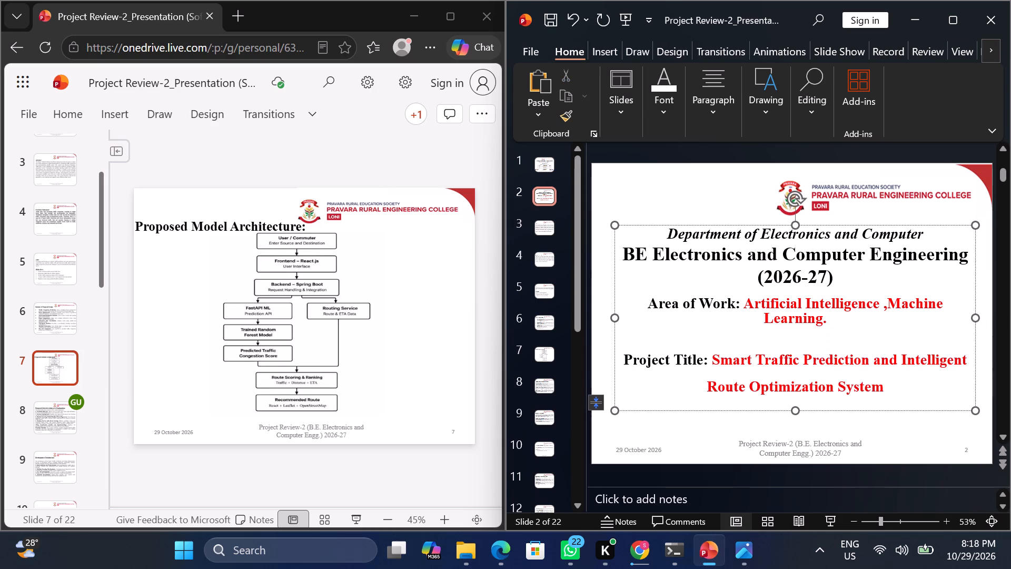
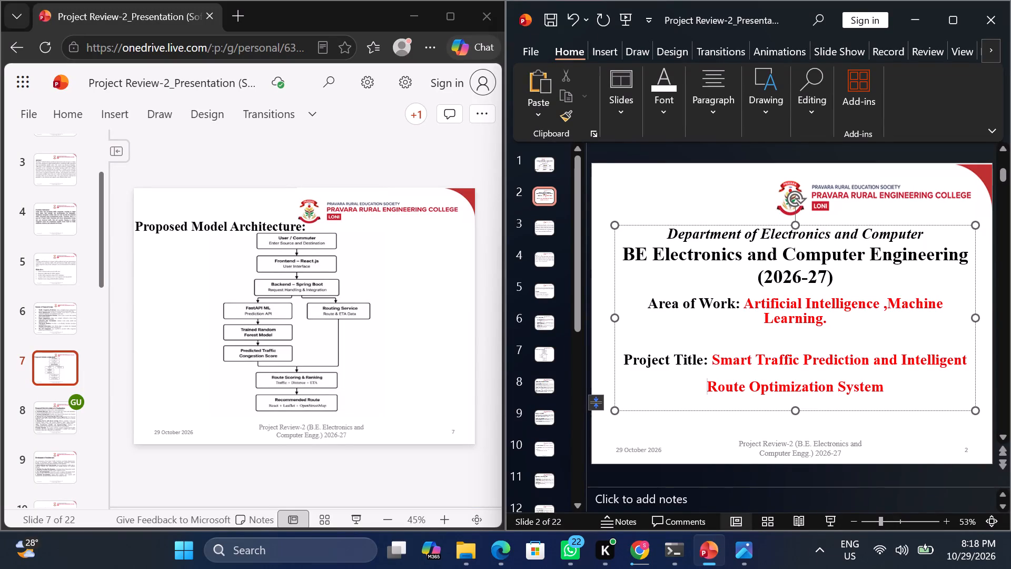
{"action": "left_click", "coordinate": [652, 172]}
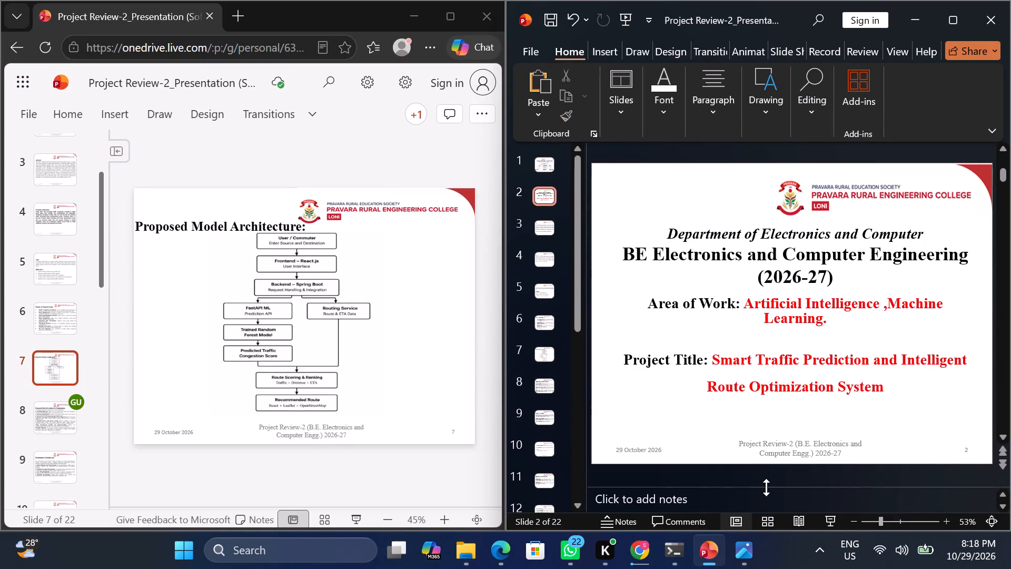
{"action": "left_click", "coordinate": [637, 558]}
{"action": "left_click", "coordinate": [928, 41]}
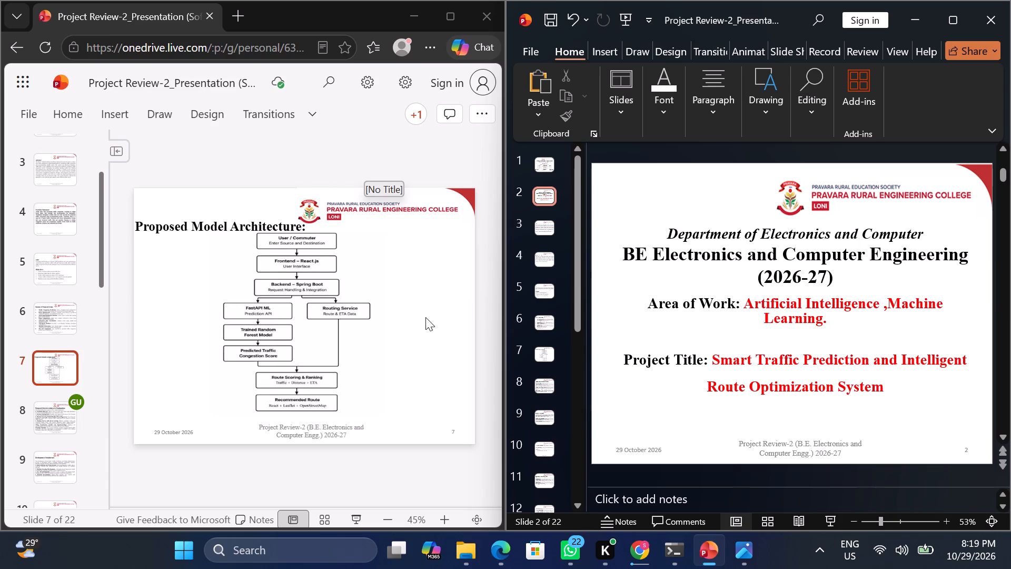
Examine the browser copy's slides 7 to 10, covering the proposed model architecture, its explanation and the numbered development items.
{"action": "left_click", "coordinate": [46, 414]}
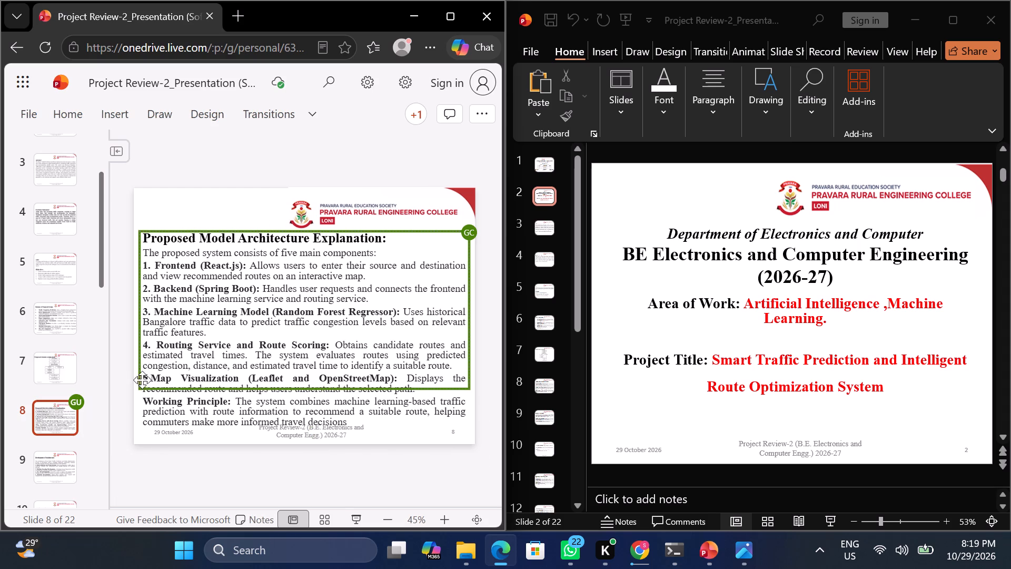
{"action": "left_click", "coordinate": [59, 368]}
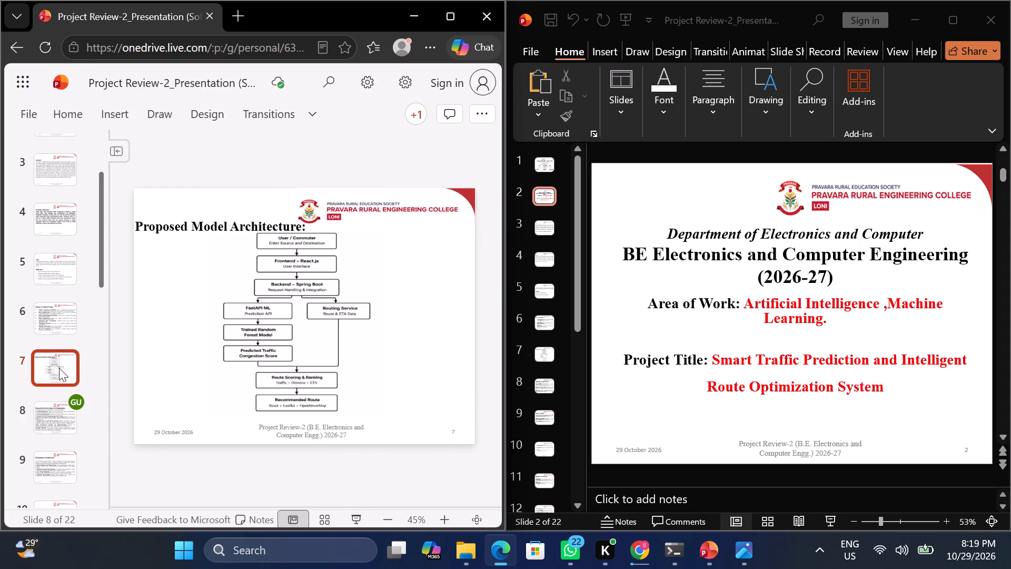
{"action": "scroll", "coordinate": [42, 418], "scroll_direction": "down", "scroll_amount": 1}
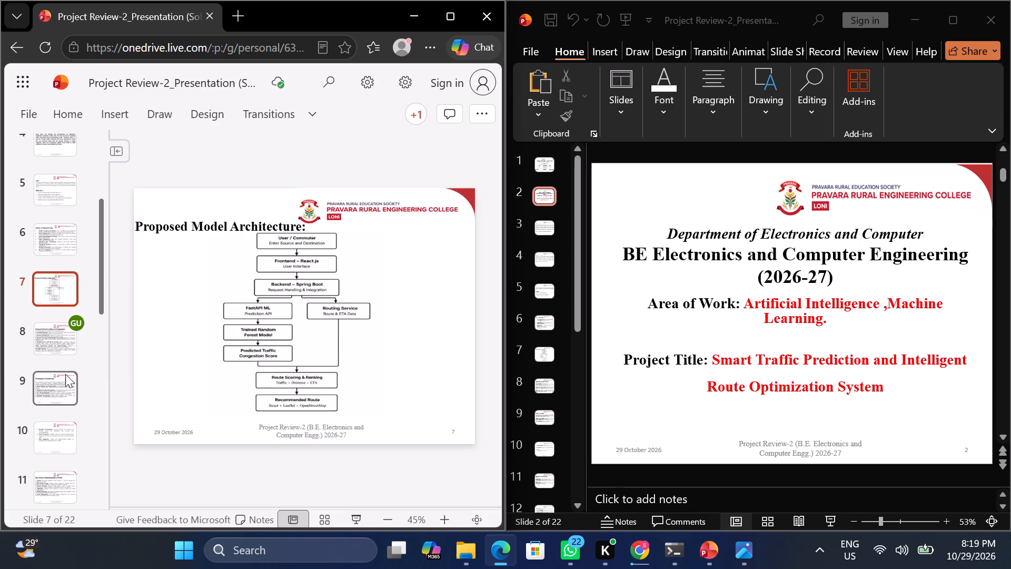
{"action": "left_click", "coordinate": [63, 385]}
{"action": "scroll", "coordinate": [154, 360], "scroll_direction": "down", "scroll_amount": 1}
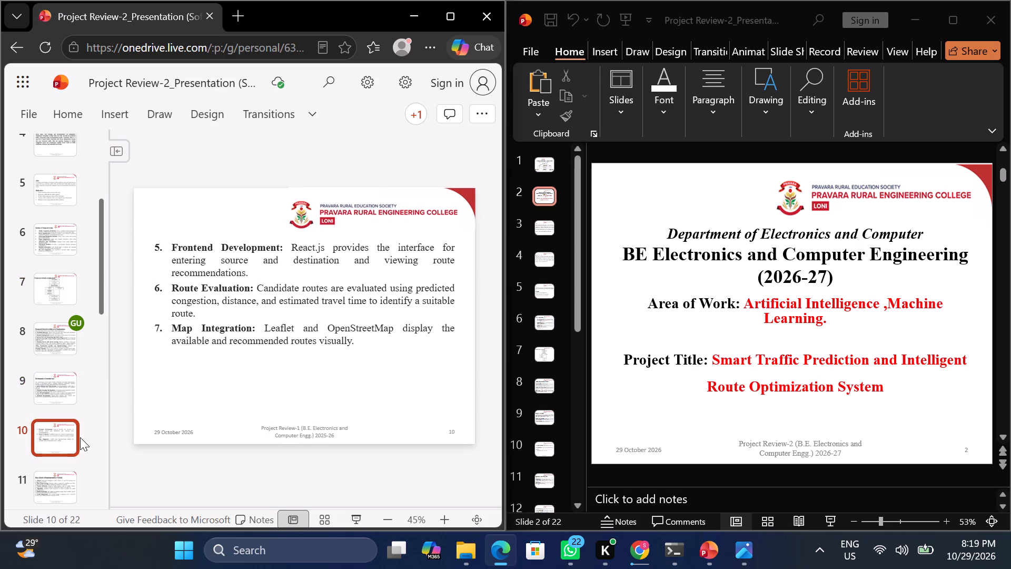
{"action": "scroll", "coordinate": [57, 437], "scroll_direction": "down", "scroll_amount": 1}
Extend the body text box on the browser copy's slide 11, Basic details of Implementation of Model, slightly downward.
{"action": "left_click", "coordinate": [55, 416]}
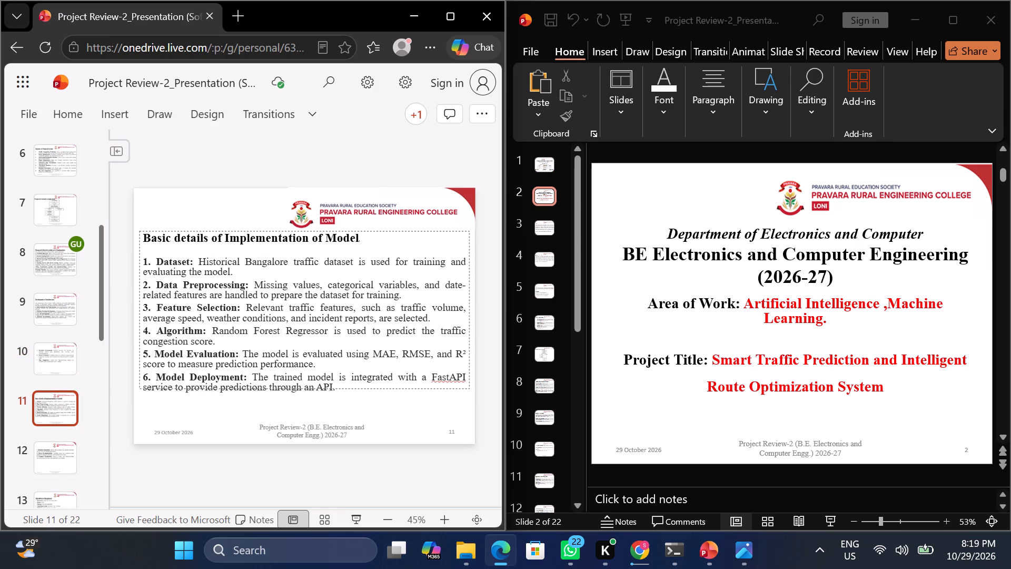
{"action": "left_click", "coordinate": [468, 389]}
{"action": "left_click_drag", "start_coordinate": [468, 389], "coordinate": [468, 398]}
{"action": "left_click", "coordinate": [405, 423]}
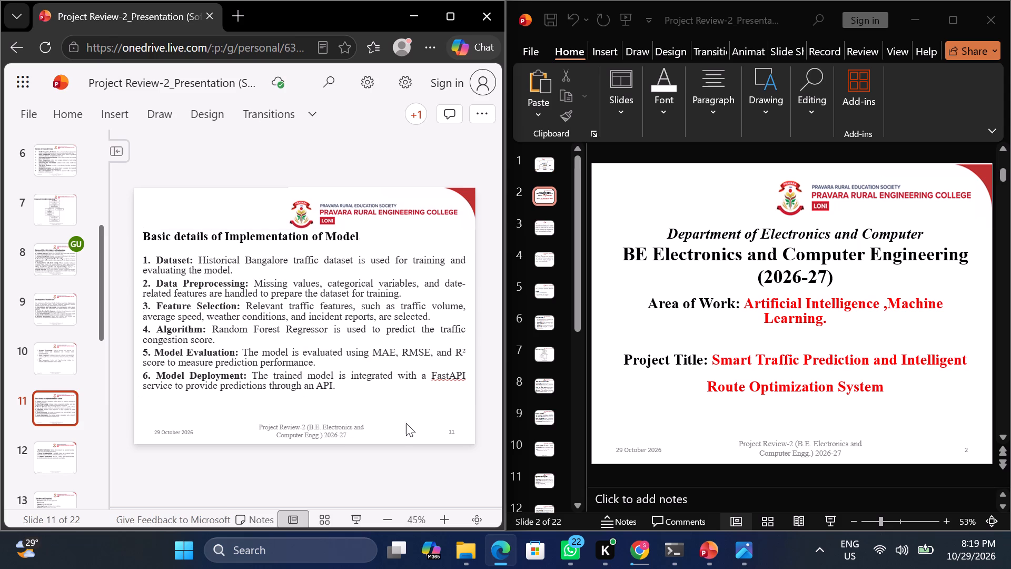
Examine the browser copy's slides 12 to 15, covering the remaining implementation points, hardware required, proposed algorithms and algorithm flow diagram.
{"action": "scroll", "coordinate": [64, 439], "scroll_direction": "down", "scroll_amount": 1}
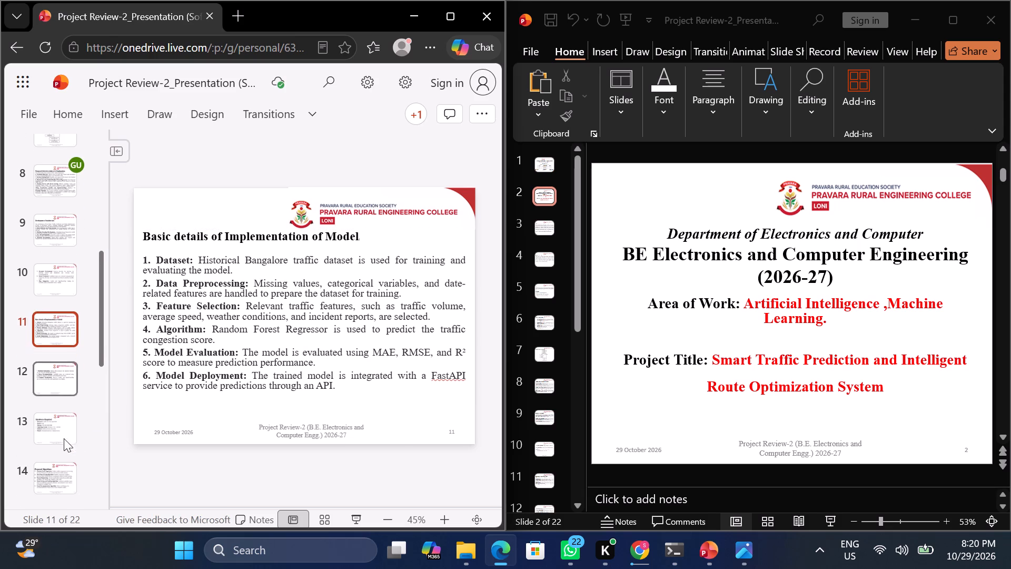
{"action": "left_click", "coordinate": [52, 378]}
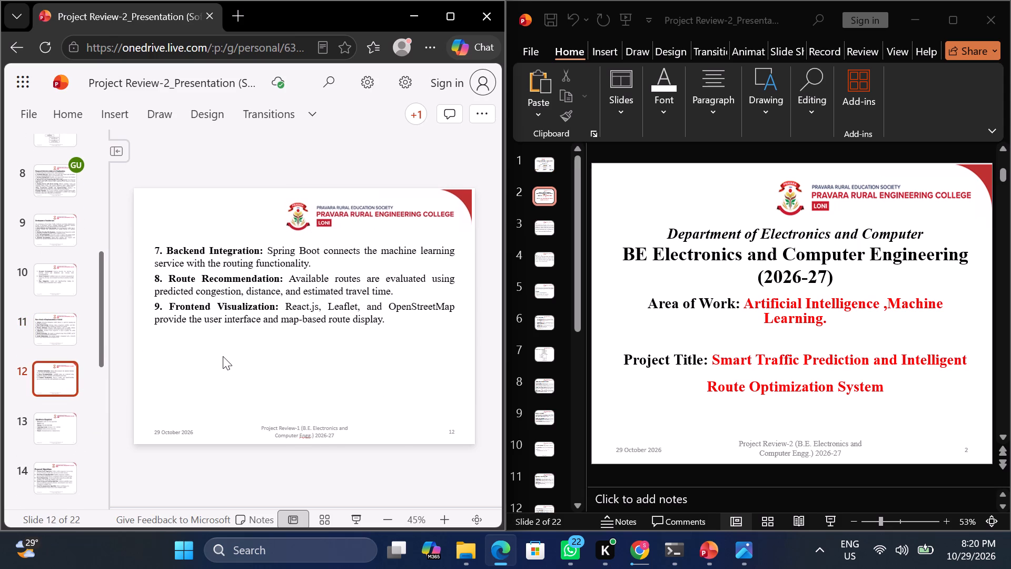
{"action": "scroll", "coordinate": [223, 355], "scroll_direction": "up", "scroll_amount": 1}
{"action": "scroll", "coordinate": [223, 355], "scroll_direction": "down", "scroll_amount": 1}
{"action": "left_click", "coordinate": [43, 420]}
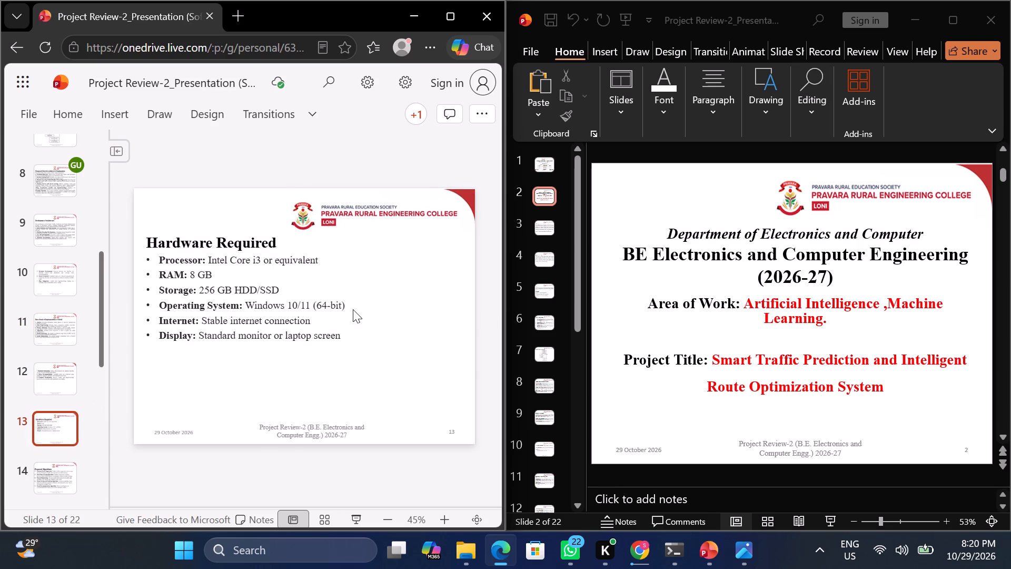
{"action": "scroll", "coordinate": [80, 418], "scroll_direction": "down", "scroll_amount": 1}
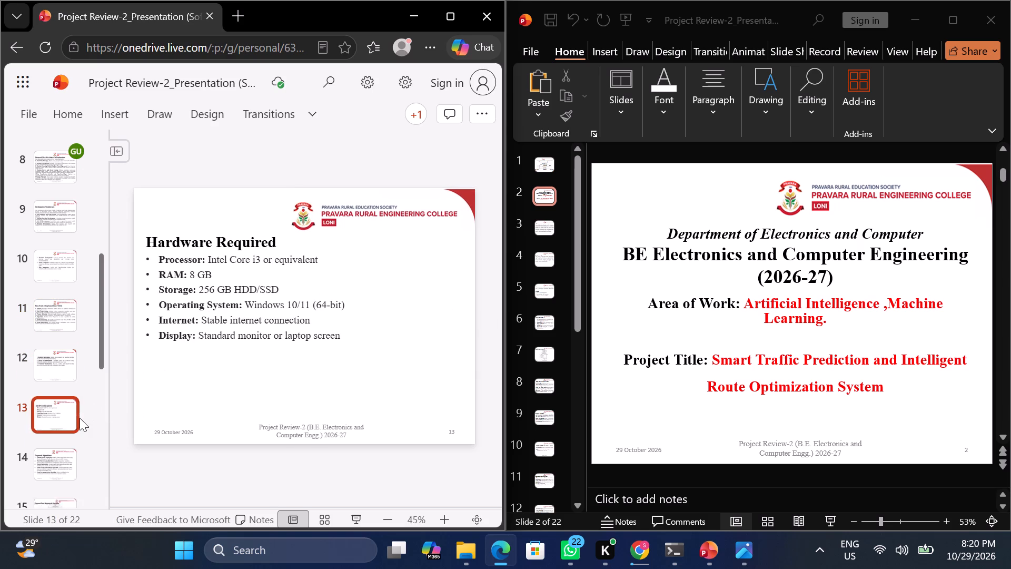
{"action": "scroll", "coordinate": [80, 418], "scroll_direction": "down", "scroll_amount": 1}
{"action": "left_click", "coordinate": [60, 319]}
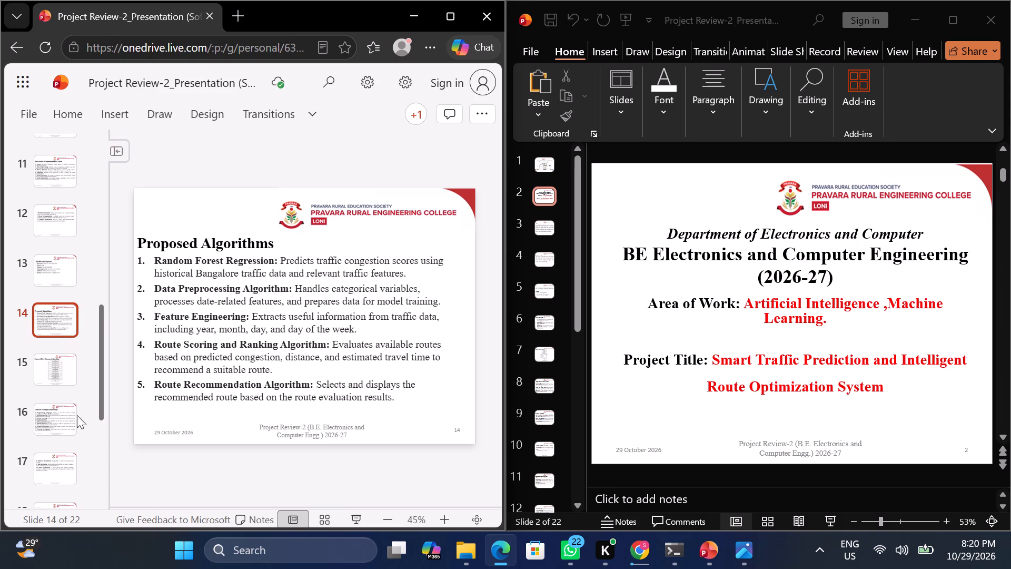
{"action": "left_click", "coordinate": [58, 370]}
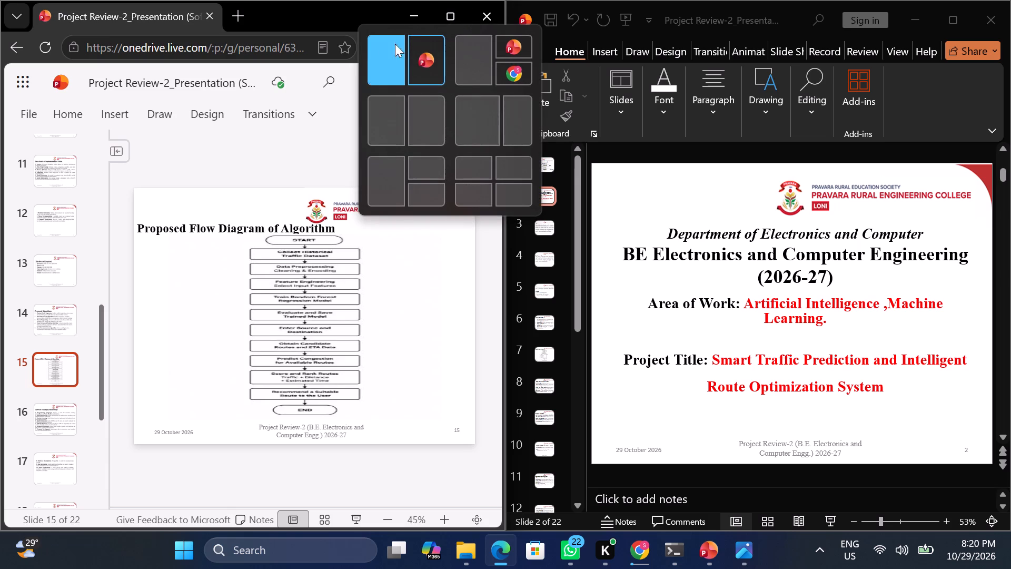
Examine the browser copy's Proposed Algorithms and Proposed Flow Diagram of Algorithm slides in a maximized window, then restore the side-by-side layout.
{"action": "left_click", "coordinate": [448, 12]}
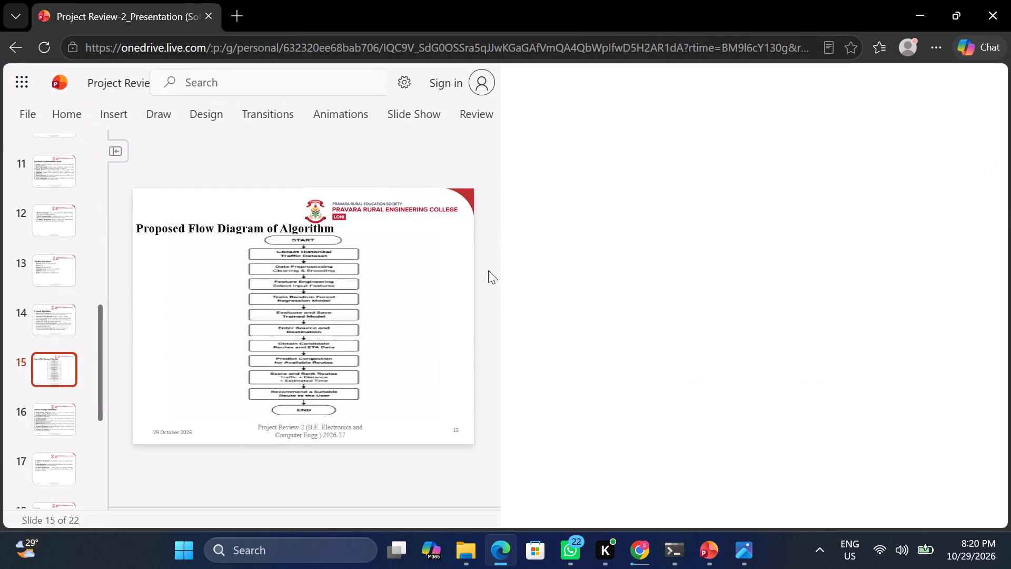
{"action": "scroll", "coordinate": [609, 340], "scroll_direction": "up", "scroll_amount": 1}
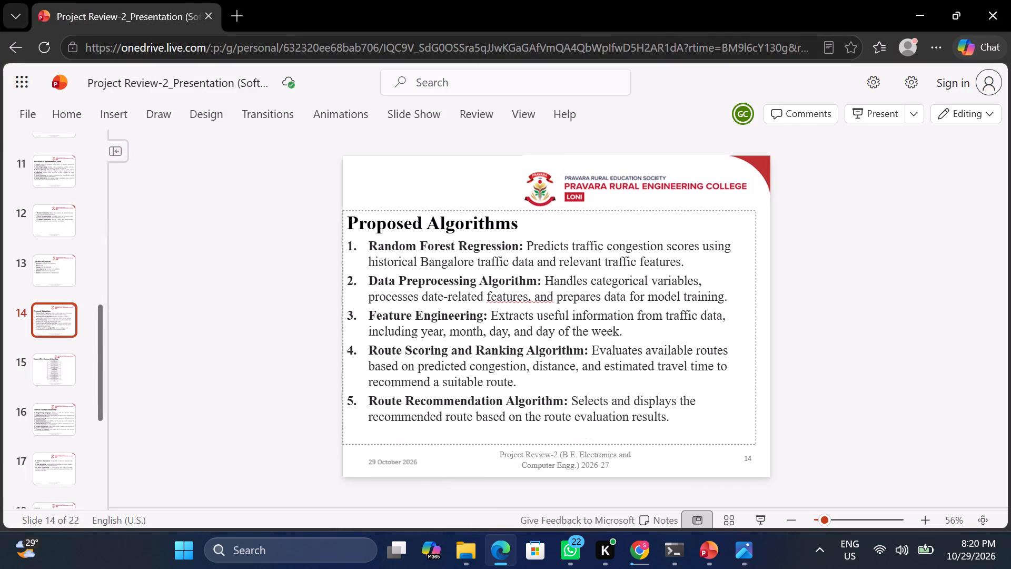
{"action": "scroll", "coordinate": [609, 340], "scroll_direction": "down", "scroll_amount": 1}
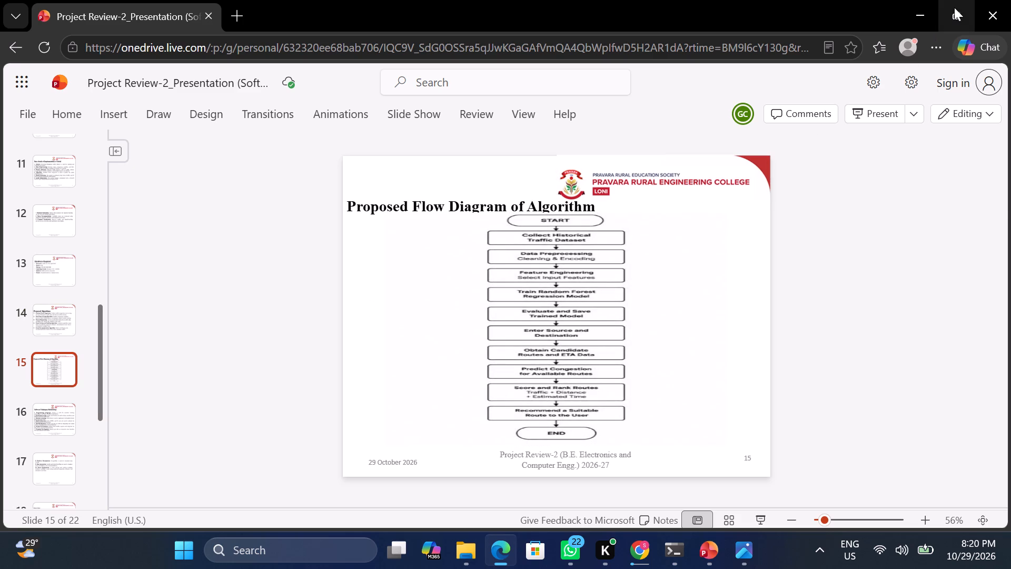
{"action": "left_click", "coordinate": [849, 57]}
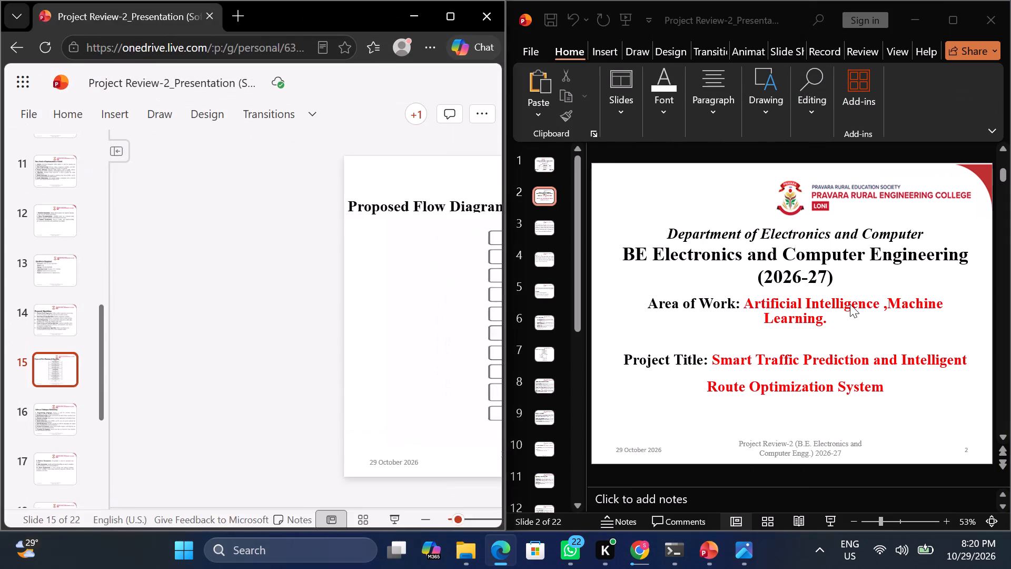
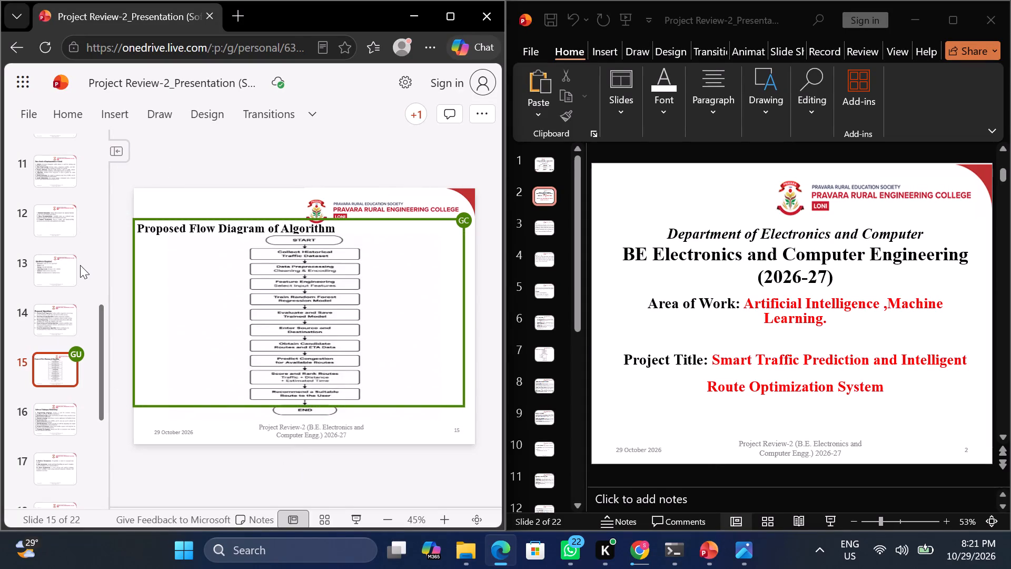
Extend the body text box on the browser copy's slide 8, Proposed Model Architecture Explanation, downward to enclose the Working Principle paragraph.
{"action": "scroll", "coordinate": [86, 231], "scroll_direction": "up", "scroll_amount": 5}
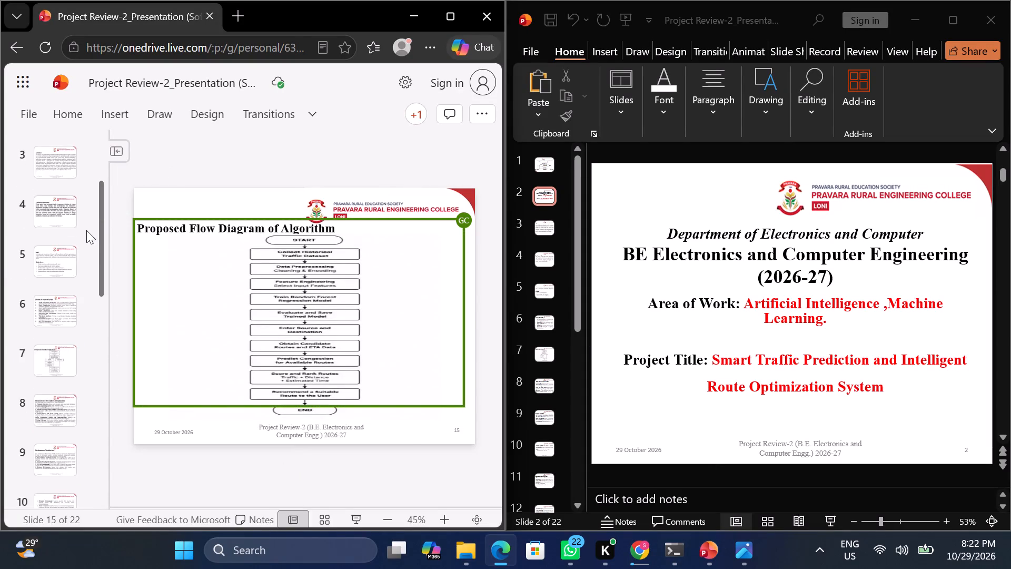
{"action": "scroll", "coordinate": [87, 230], "scroll_direction": "up", "scroll_amount": 3}
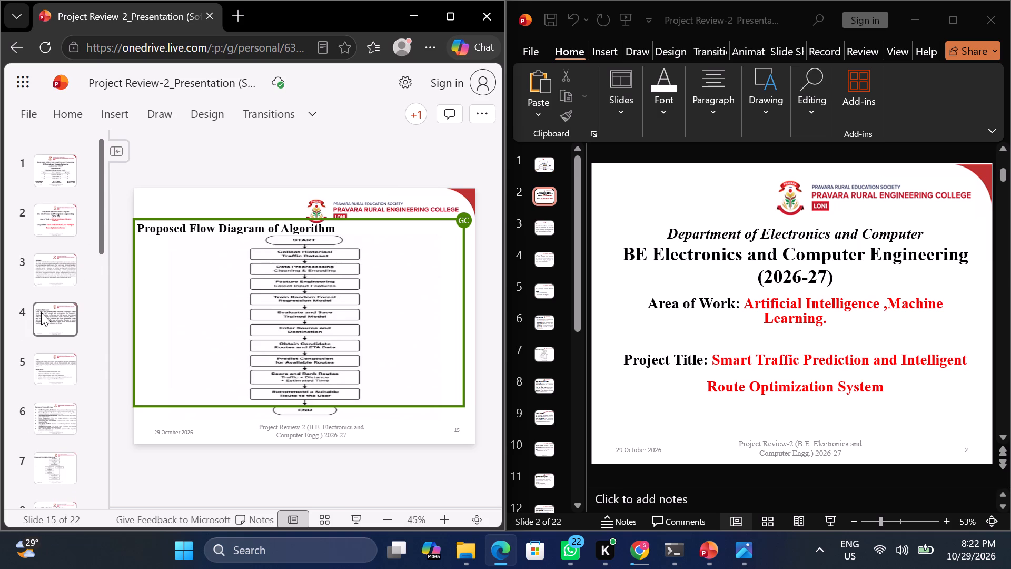
{"action": "scroll", "coordinate": [41, 312], "scroll_direction": "down", "scroll_amount": 1}
{"action": "left_click", "coordinate": [58, 431]}
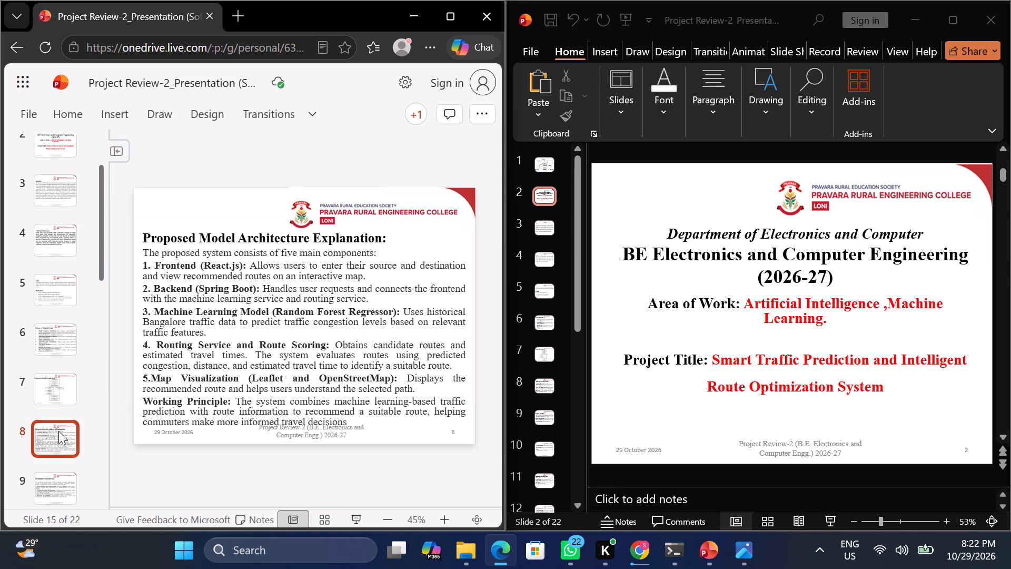
{"action": "left_click", "coordinate": [234, 276]}
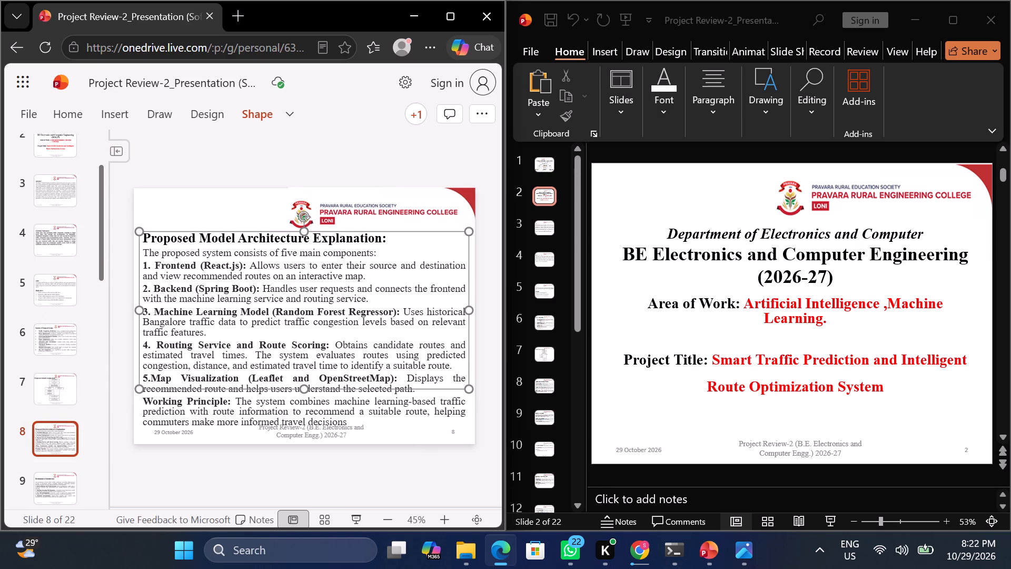
{"action": "left_click", "coordinate": [467, 386]}
{"action": "left_click_drag", "start_coordinate": [467, 388], "coordinate": [468, 412]}
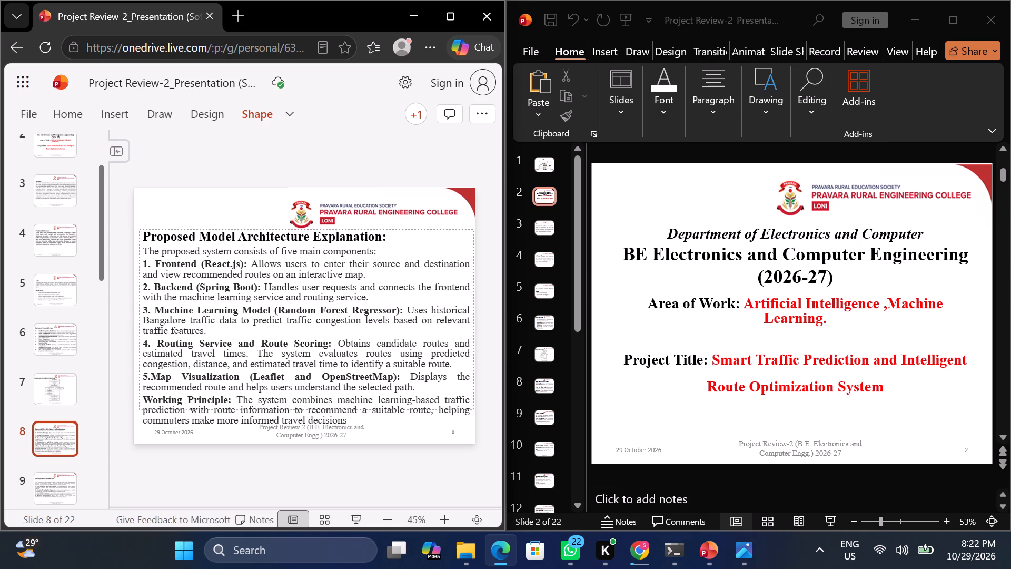
{"action": "left_click_drag", "start_coordinate": [468, 412], "coordinate": [464, 425]}
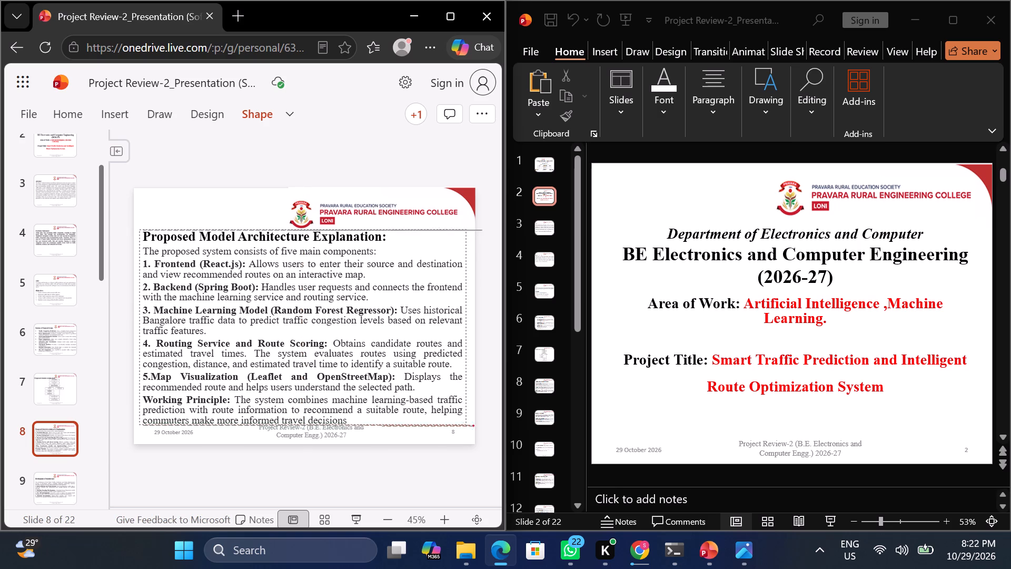
{"action": "left_click_drag", "start_coordinate": [464, 425], "coordinate": [462, 422]}
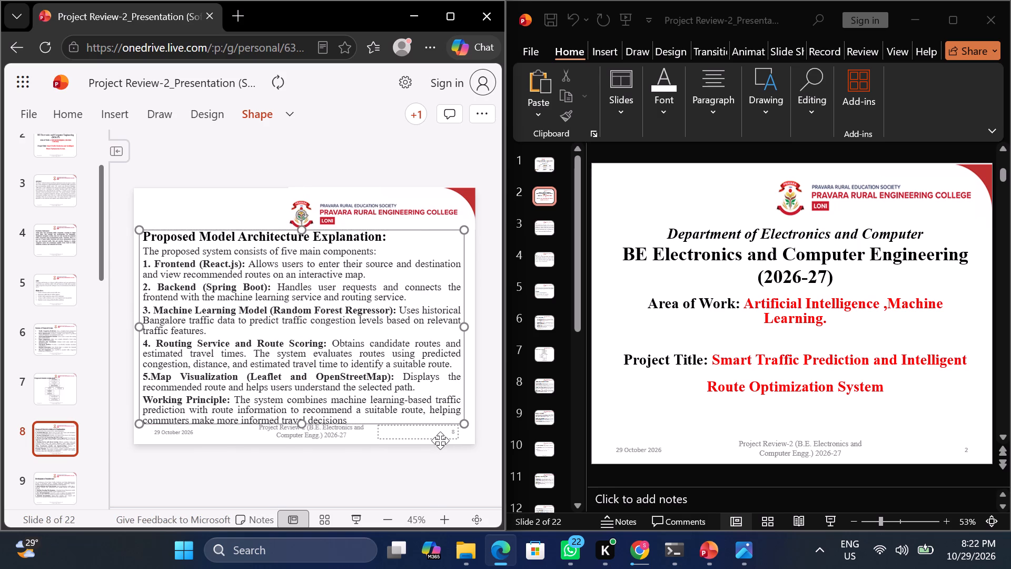
{"action": "left_click", "coordinate": [425, 486]}
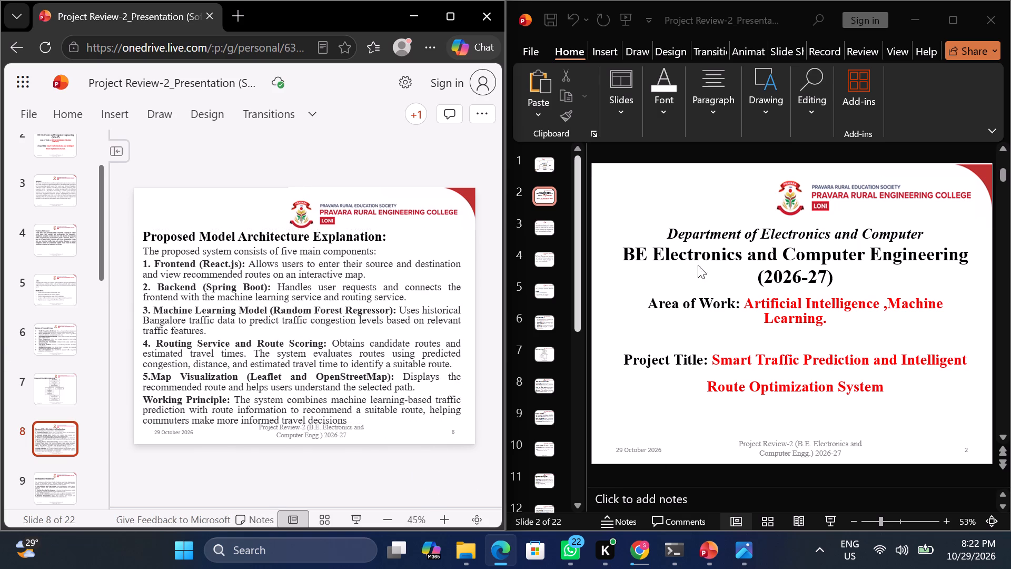
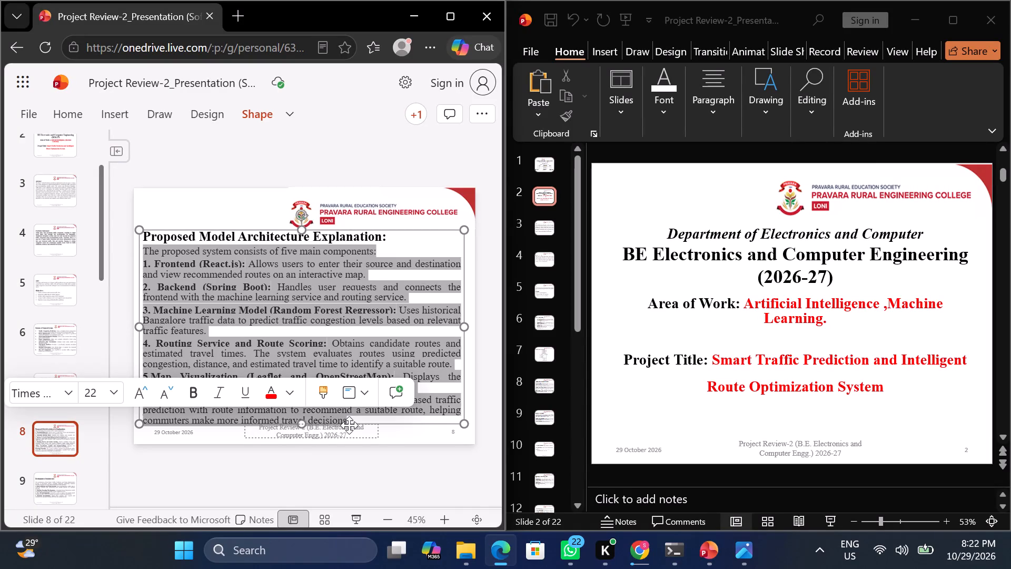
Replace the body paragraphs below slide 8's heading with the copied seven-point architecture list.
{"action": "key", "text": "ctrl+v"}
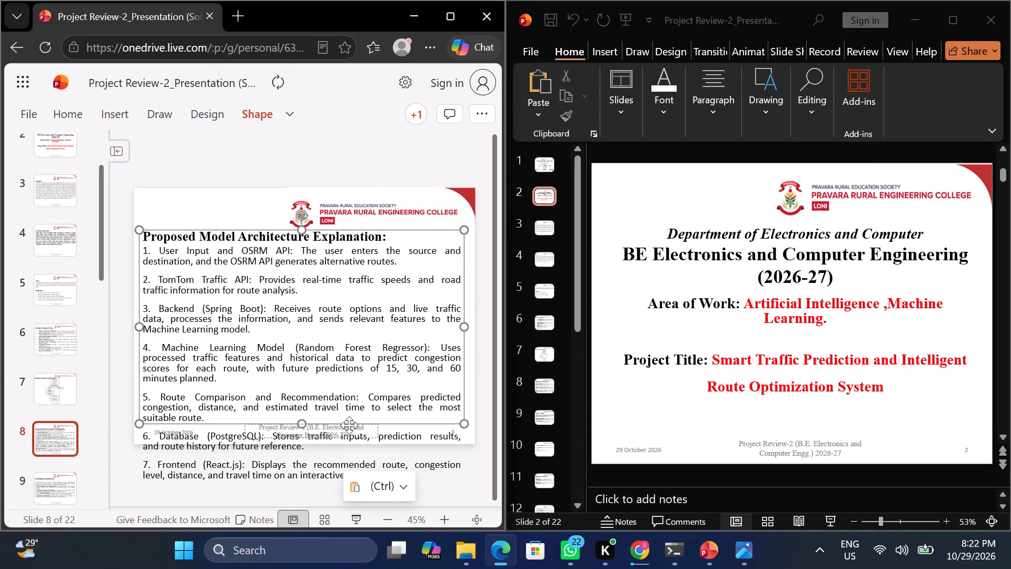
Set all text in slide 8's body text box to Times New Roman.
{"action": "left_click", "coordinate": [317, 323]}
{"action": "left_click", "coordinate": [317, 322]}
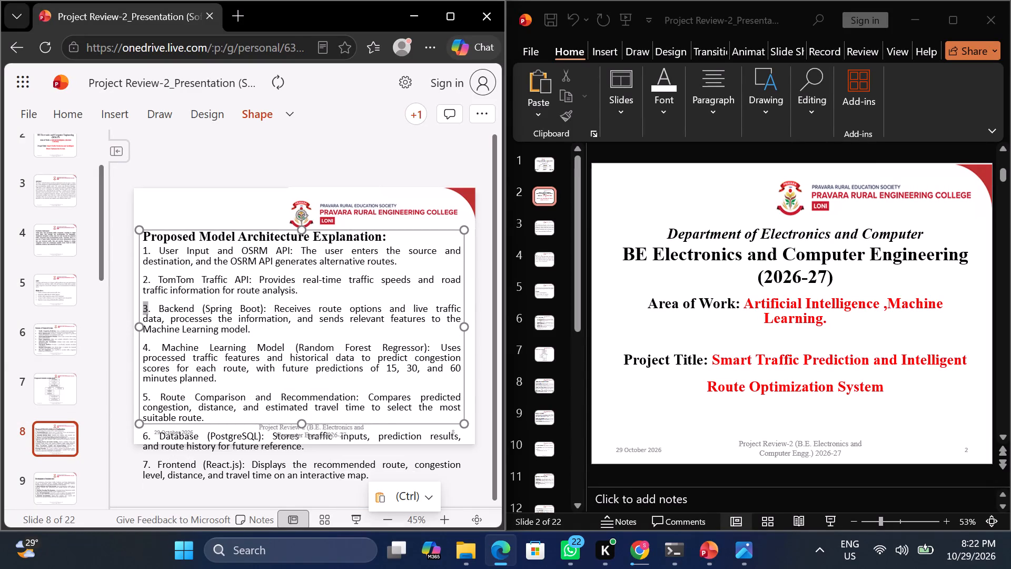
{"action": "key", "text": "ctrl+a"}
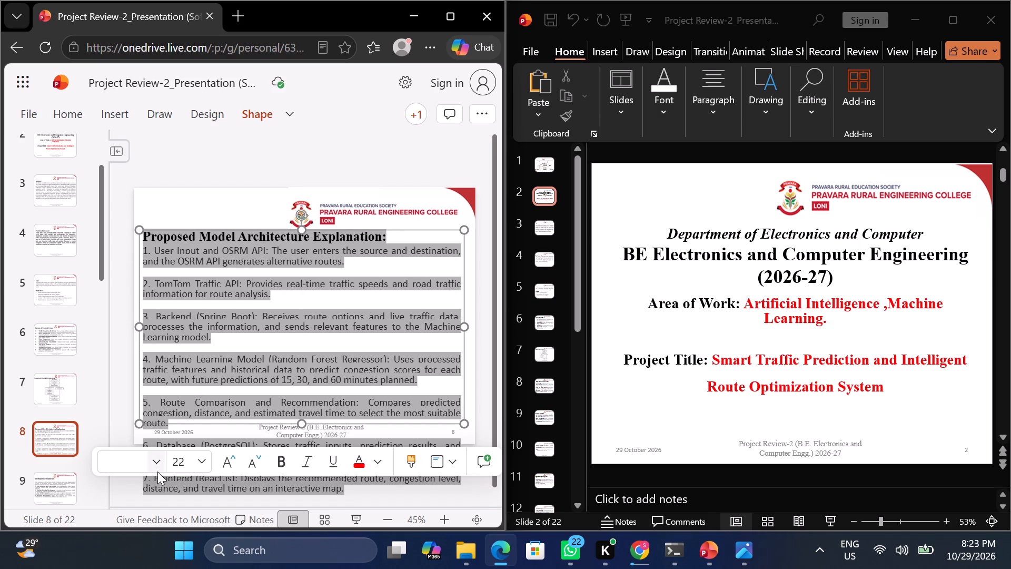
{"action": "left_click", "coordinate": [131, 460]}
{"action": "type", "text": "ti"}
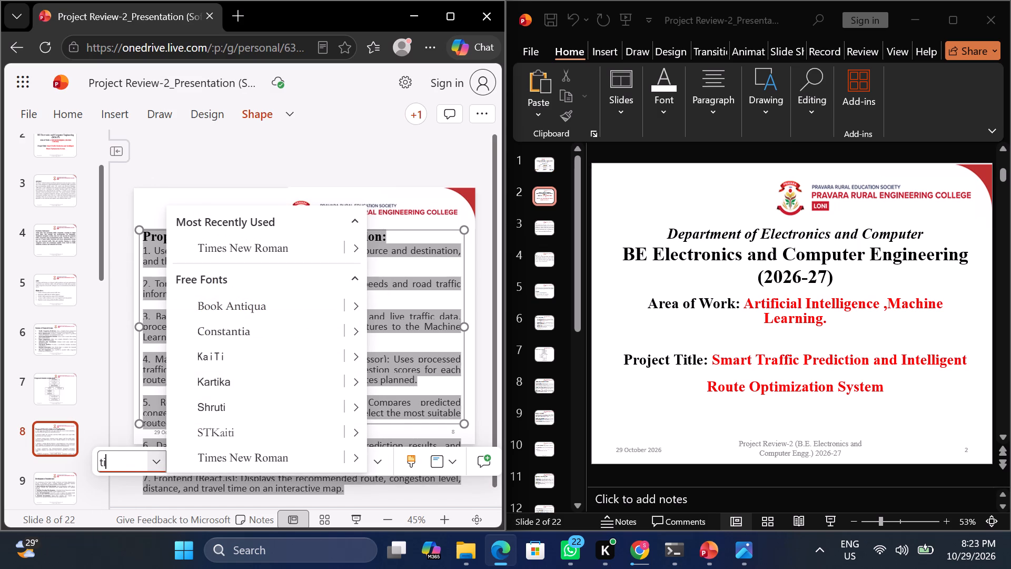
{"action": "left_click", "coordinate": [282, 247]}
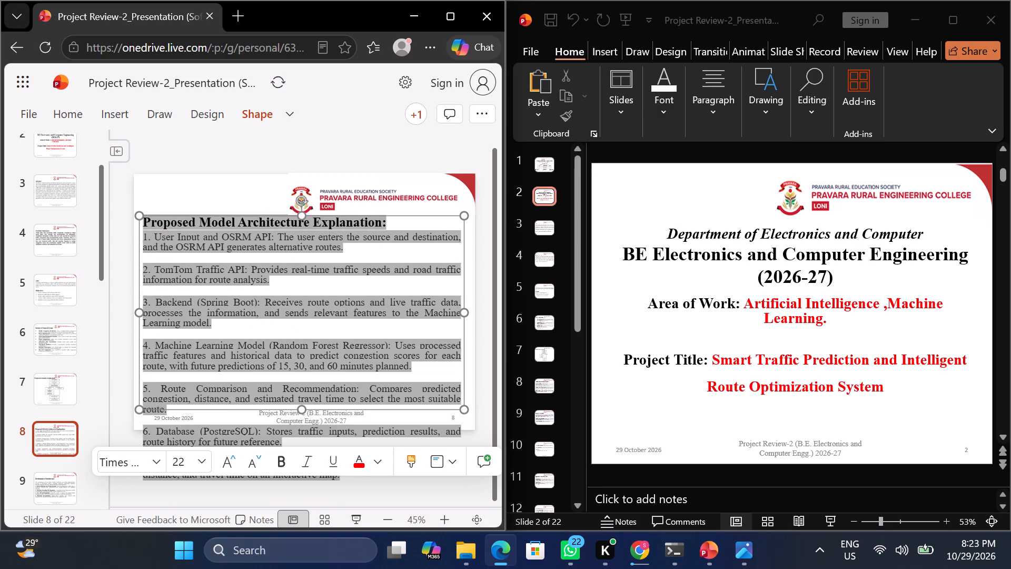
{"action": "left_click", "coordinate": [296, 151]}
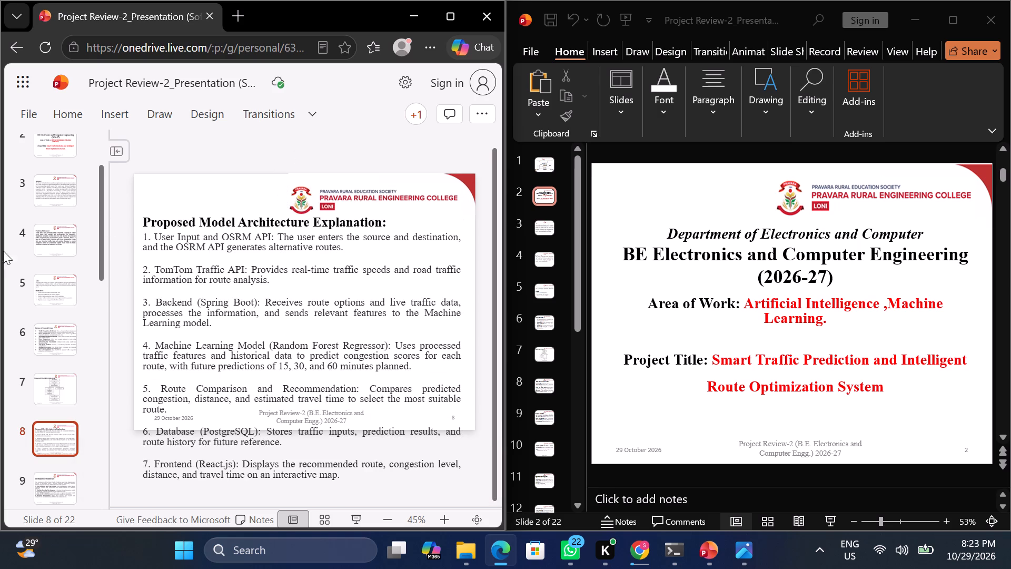
Check the font and size of the Abstract text on slide 3, and return to slide 8.
{"action": "left_click", "coordinate": [45, 191]}
{"action": "double_click", "coordinate": [223, 317]}
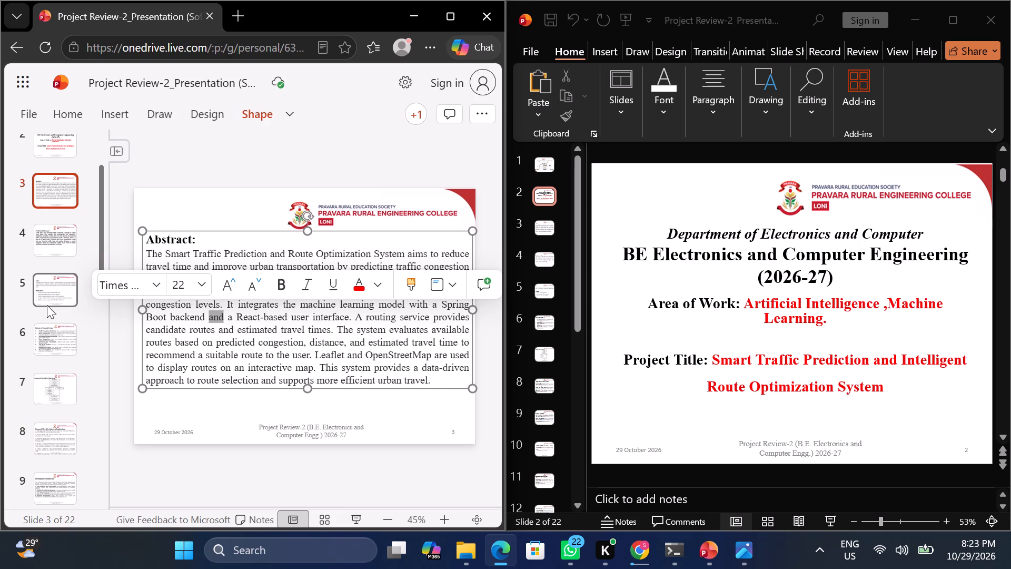
{"action": "left_click", "coordinate": [57, 438]}
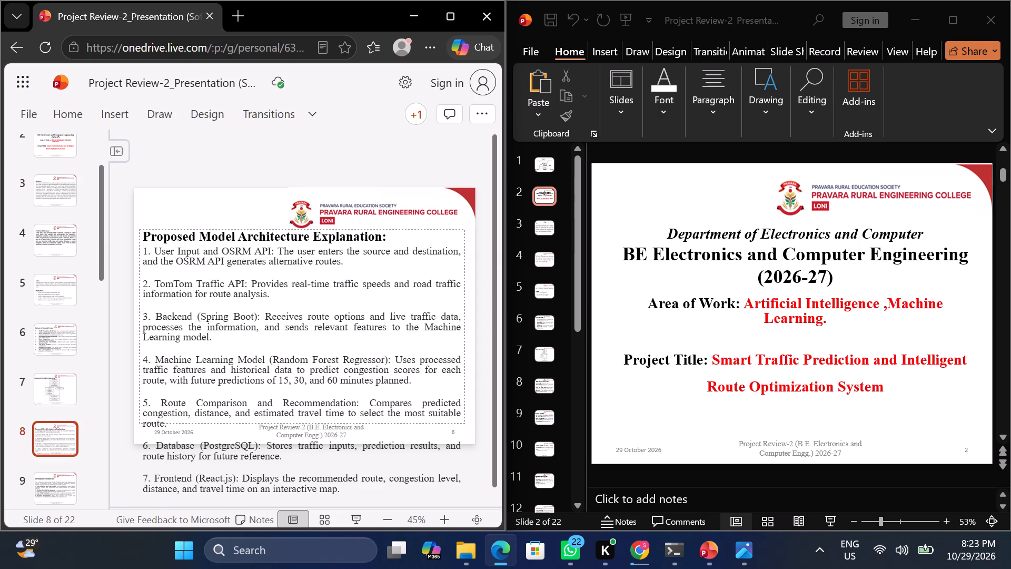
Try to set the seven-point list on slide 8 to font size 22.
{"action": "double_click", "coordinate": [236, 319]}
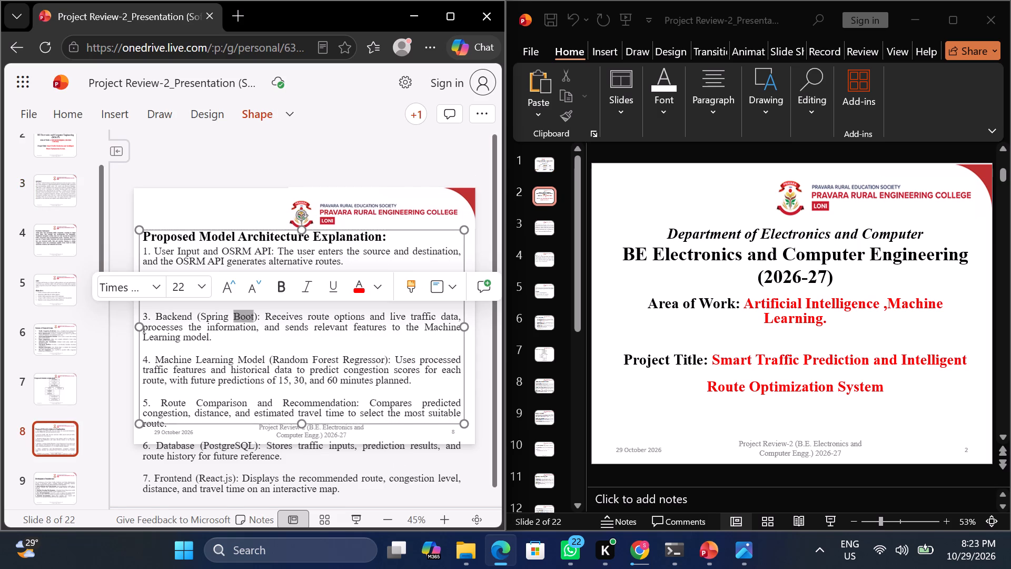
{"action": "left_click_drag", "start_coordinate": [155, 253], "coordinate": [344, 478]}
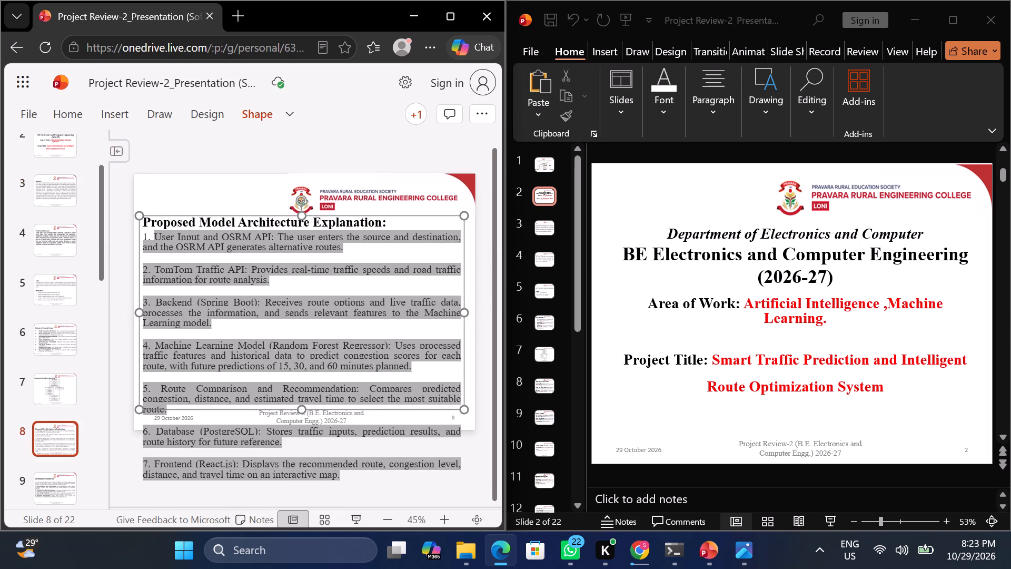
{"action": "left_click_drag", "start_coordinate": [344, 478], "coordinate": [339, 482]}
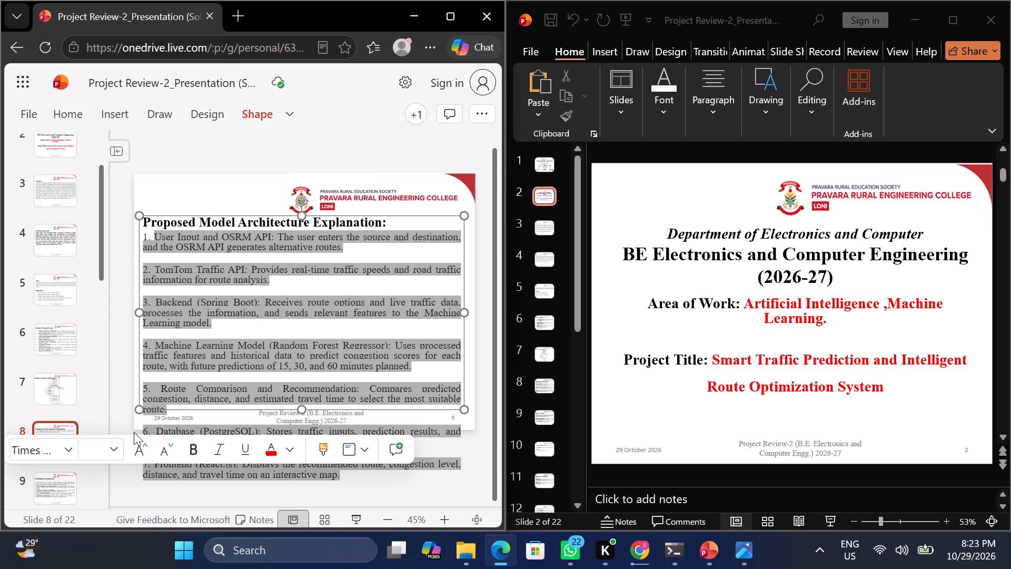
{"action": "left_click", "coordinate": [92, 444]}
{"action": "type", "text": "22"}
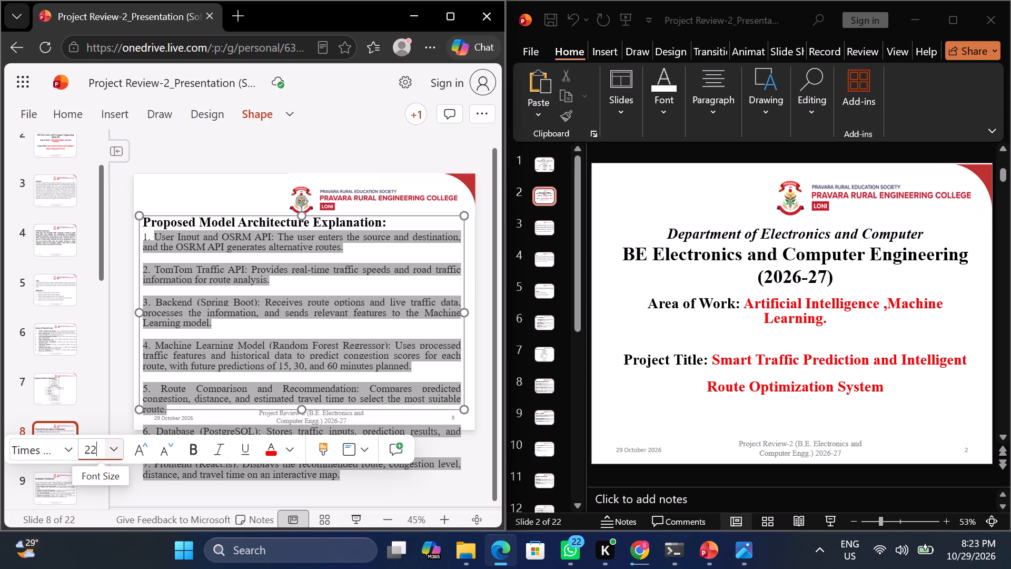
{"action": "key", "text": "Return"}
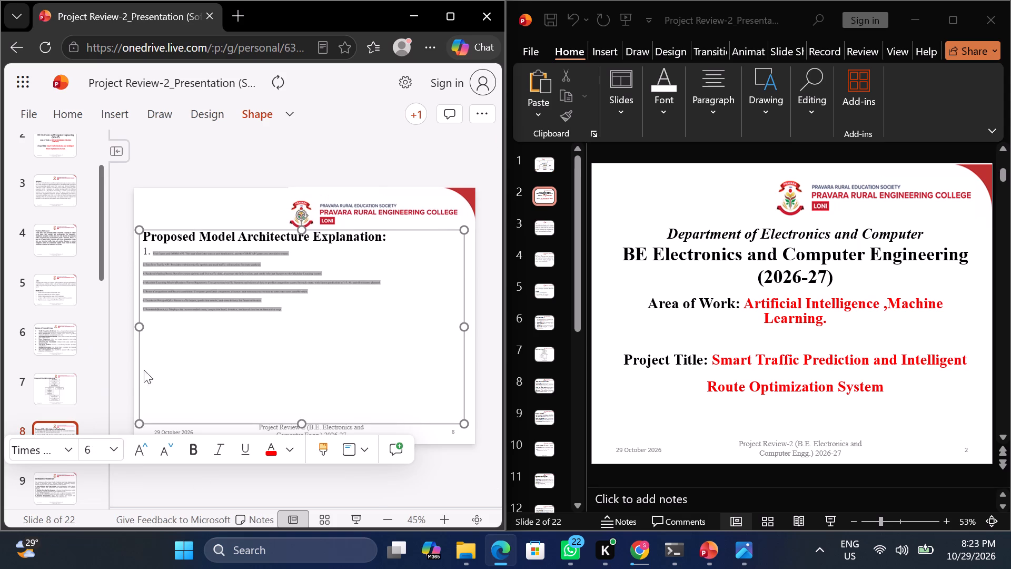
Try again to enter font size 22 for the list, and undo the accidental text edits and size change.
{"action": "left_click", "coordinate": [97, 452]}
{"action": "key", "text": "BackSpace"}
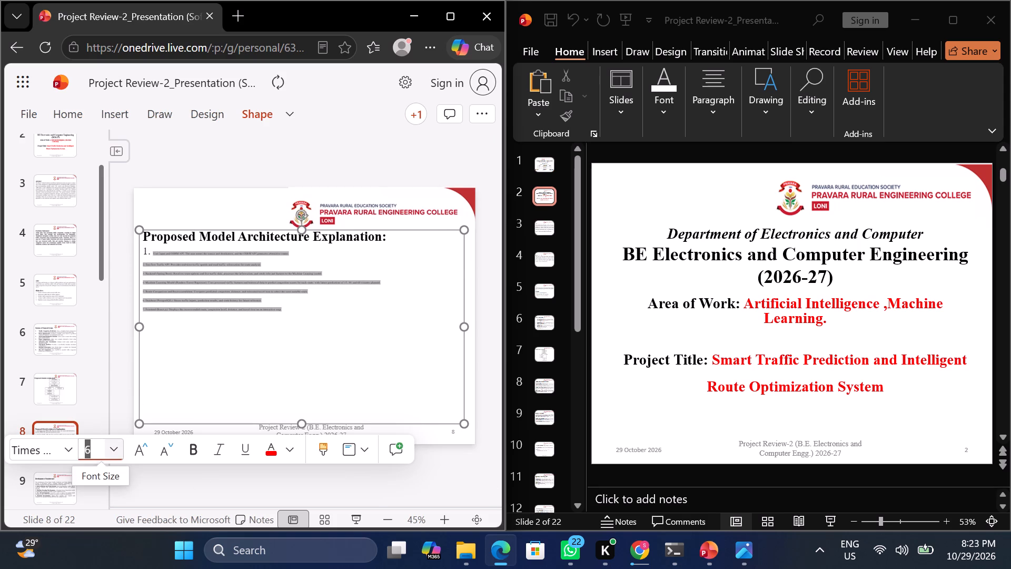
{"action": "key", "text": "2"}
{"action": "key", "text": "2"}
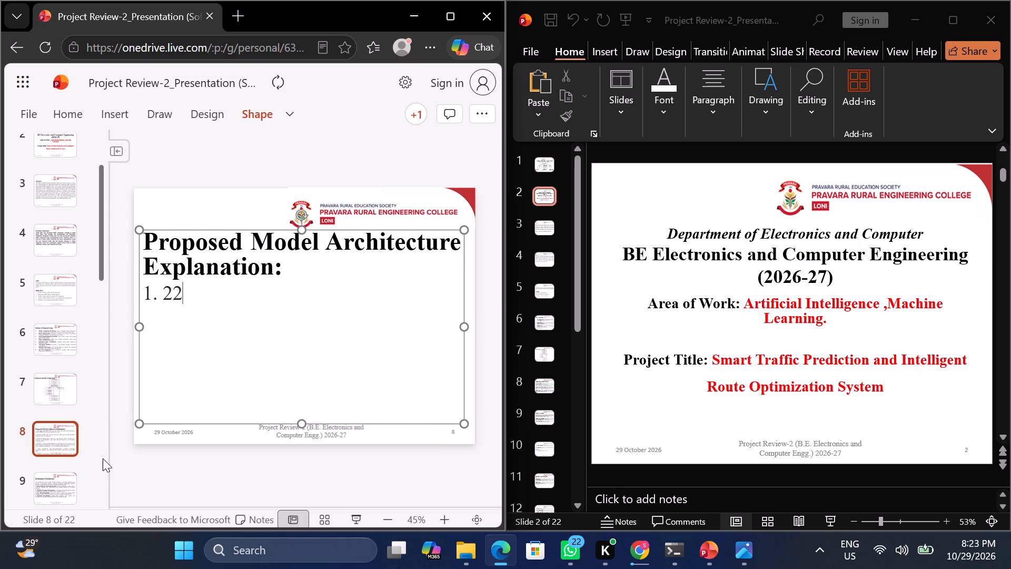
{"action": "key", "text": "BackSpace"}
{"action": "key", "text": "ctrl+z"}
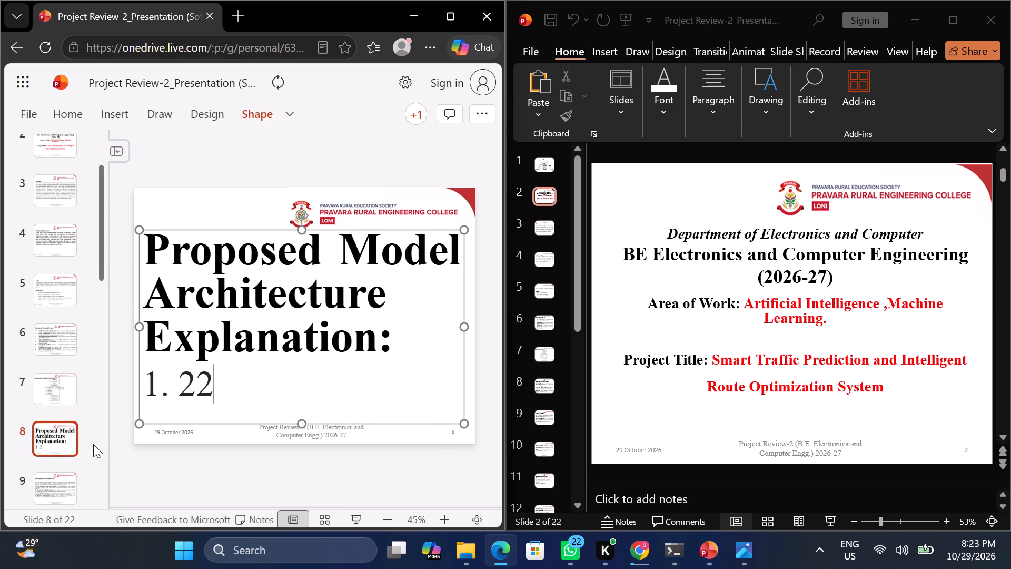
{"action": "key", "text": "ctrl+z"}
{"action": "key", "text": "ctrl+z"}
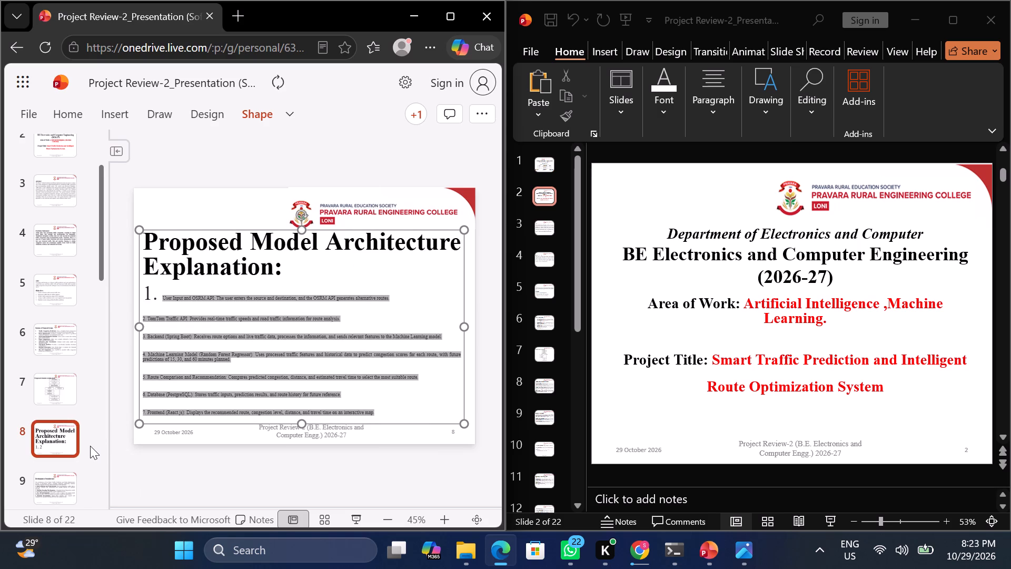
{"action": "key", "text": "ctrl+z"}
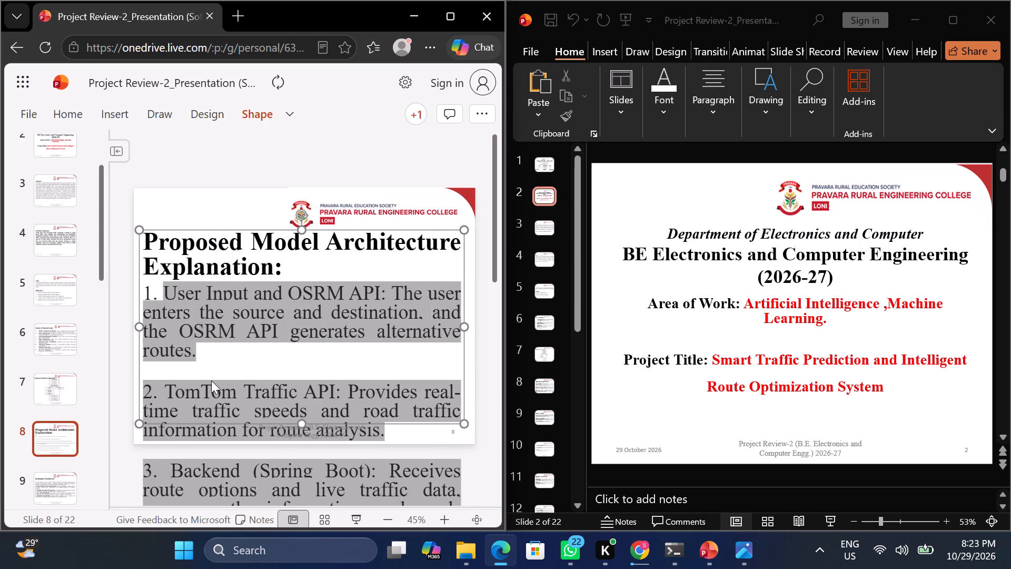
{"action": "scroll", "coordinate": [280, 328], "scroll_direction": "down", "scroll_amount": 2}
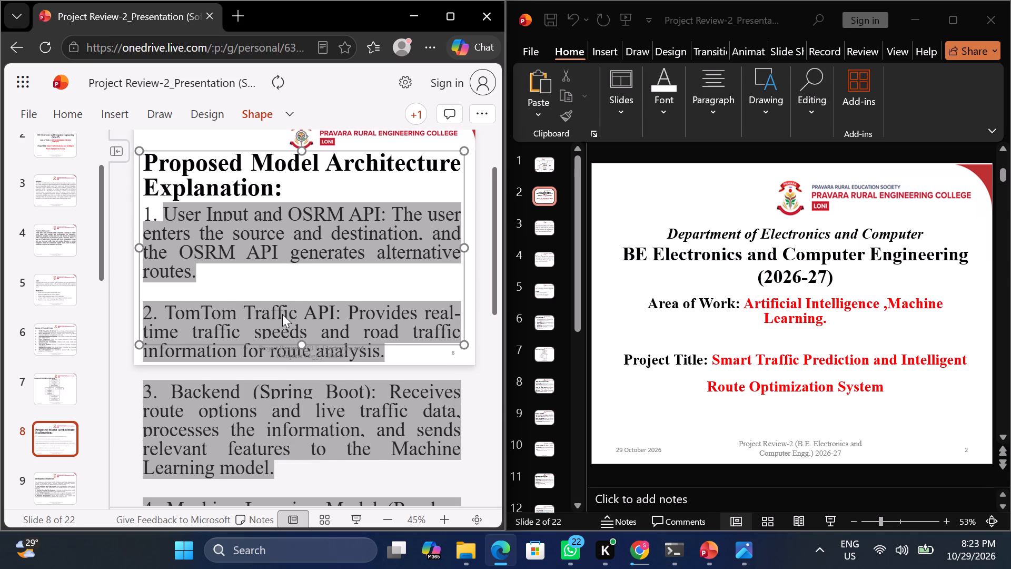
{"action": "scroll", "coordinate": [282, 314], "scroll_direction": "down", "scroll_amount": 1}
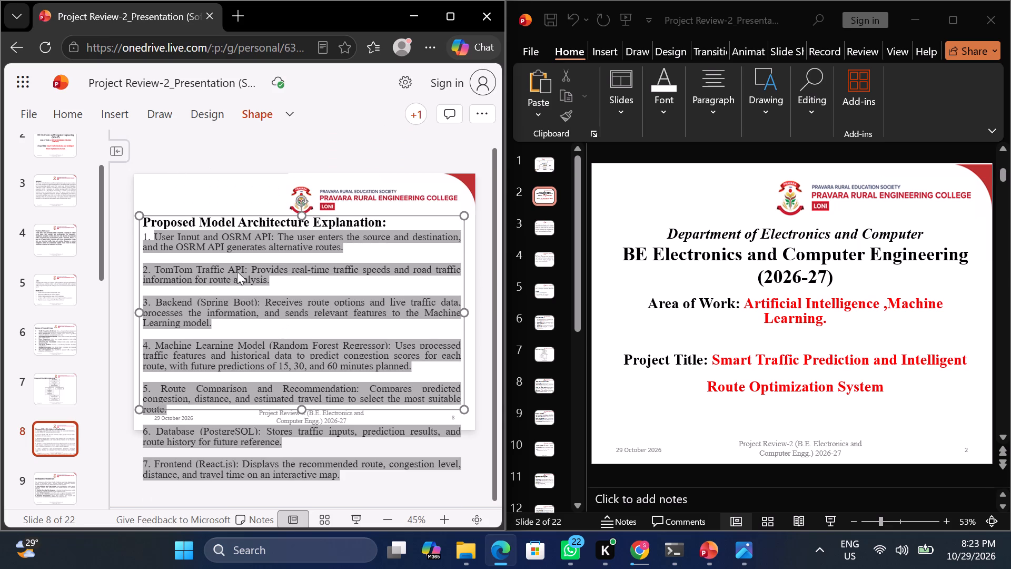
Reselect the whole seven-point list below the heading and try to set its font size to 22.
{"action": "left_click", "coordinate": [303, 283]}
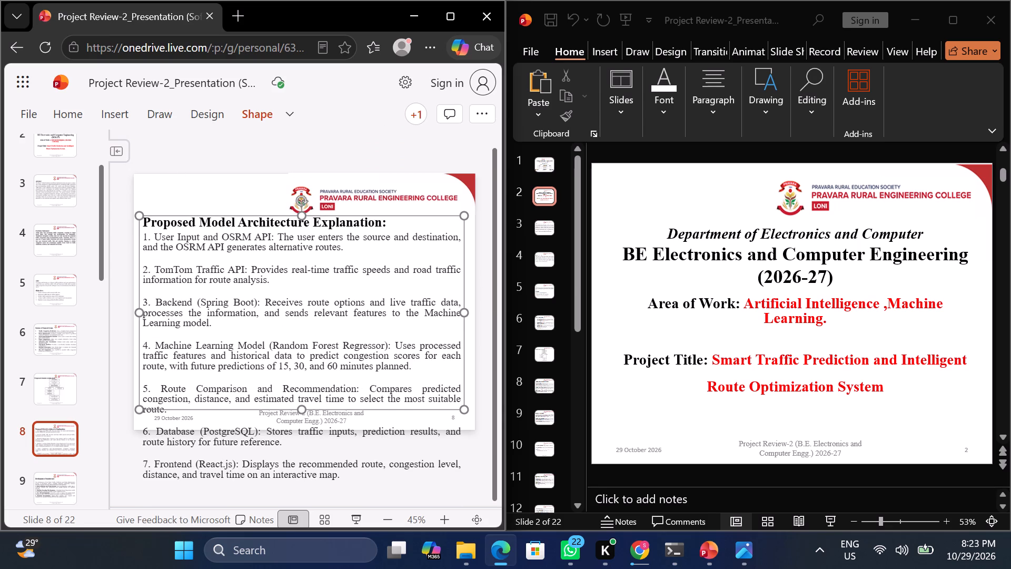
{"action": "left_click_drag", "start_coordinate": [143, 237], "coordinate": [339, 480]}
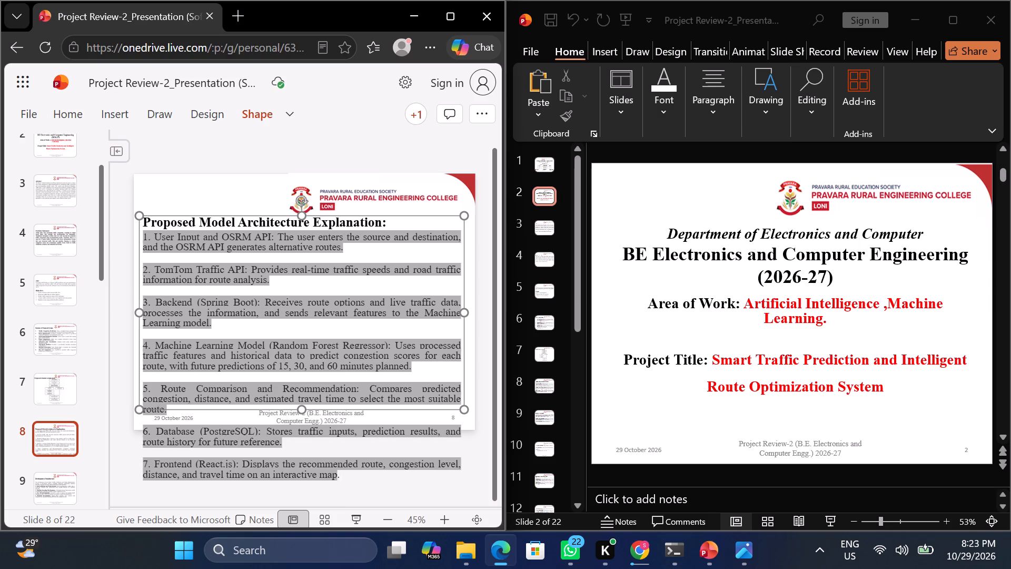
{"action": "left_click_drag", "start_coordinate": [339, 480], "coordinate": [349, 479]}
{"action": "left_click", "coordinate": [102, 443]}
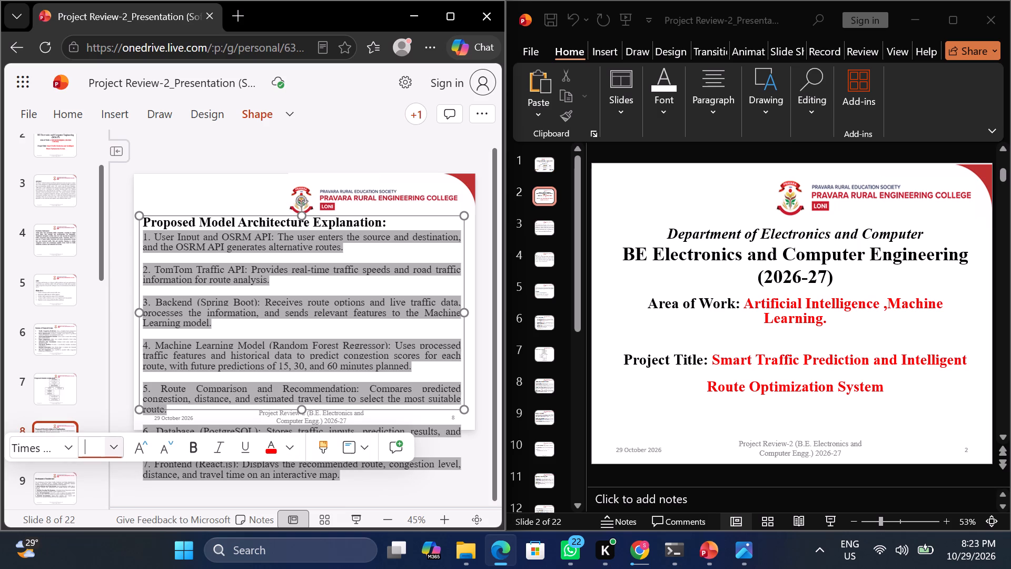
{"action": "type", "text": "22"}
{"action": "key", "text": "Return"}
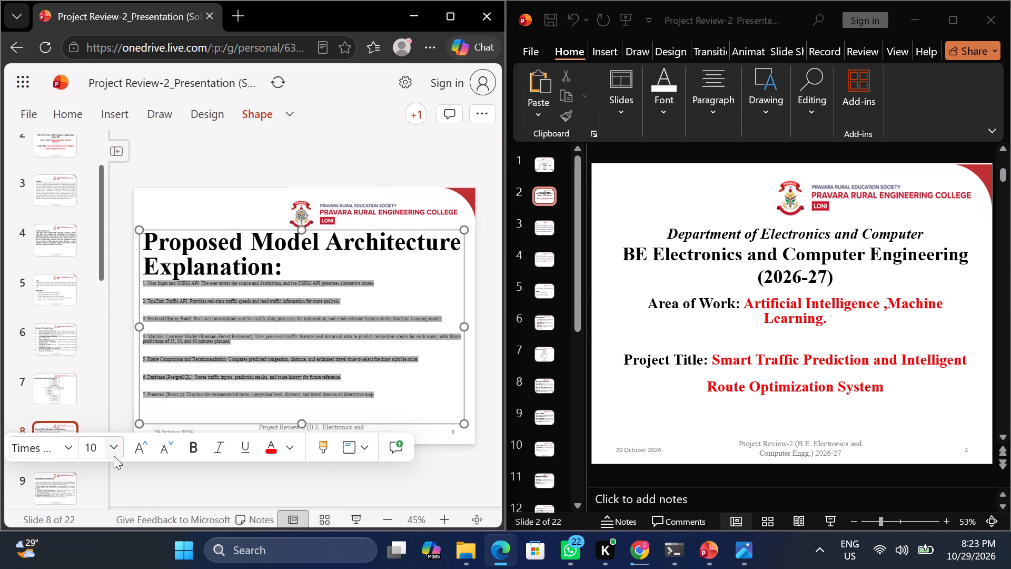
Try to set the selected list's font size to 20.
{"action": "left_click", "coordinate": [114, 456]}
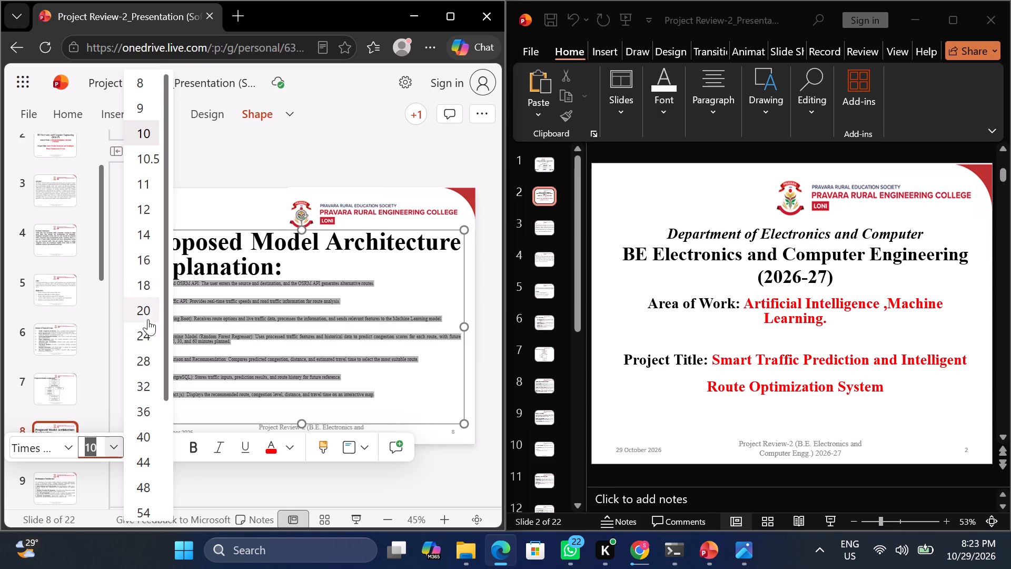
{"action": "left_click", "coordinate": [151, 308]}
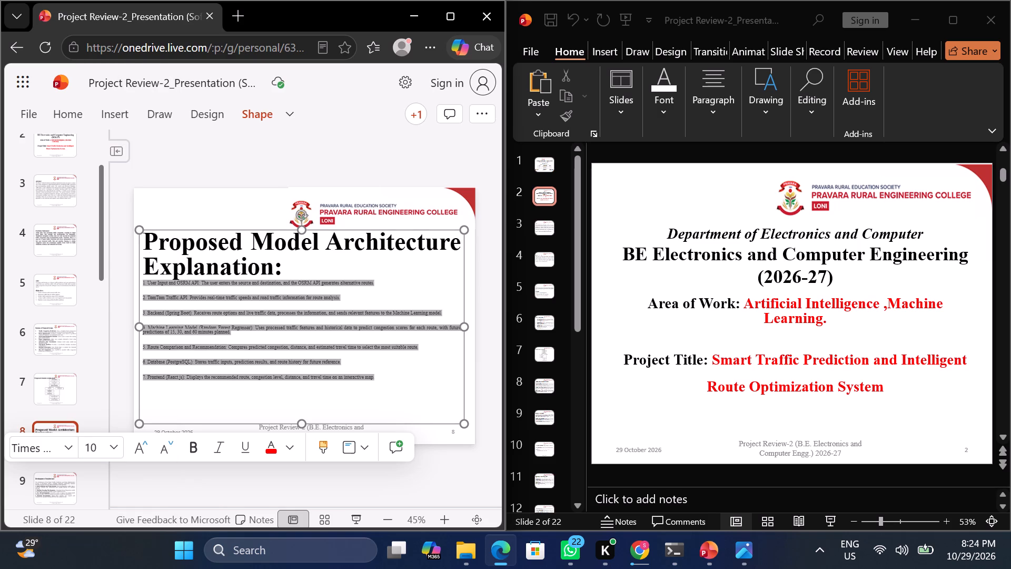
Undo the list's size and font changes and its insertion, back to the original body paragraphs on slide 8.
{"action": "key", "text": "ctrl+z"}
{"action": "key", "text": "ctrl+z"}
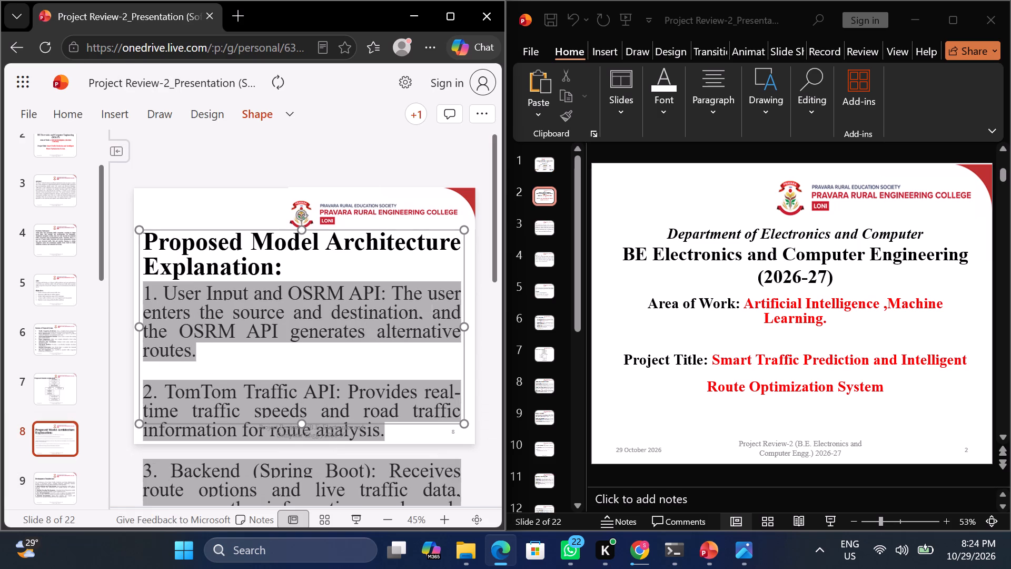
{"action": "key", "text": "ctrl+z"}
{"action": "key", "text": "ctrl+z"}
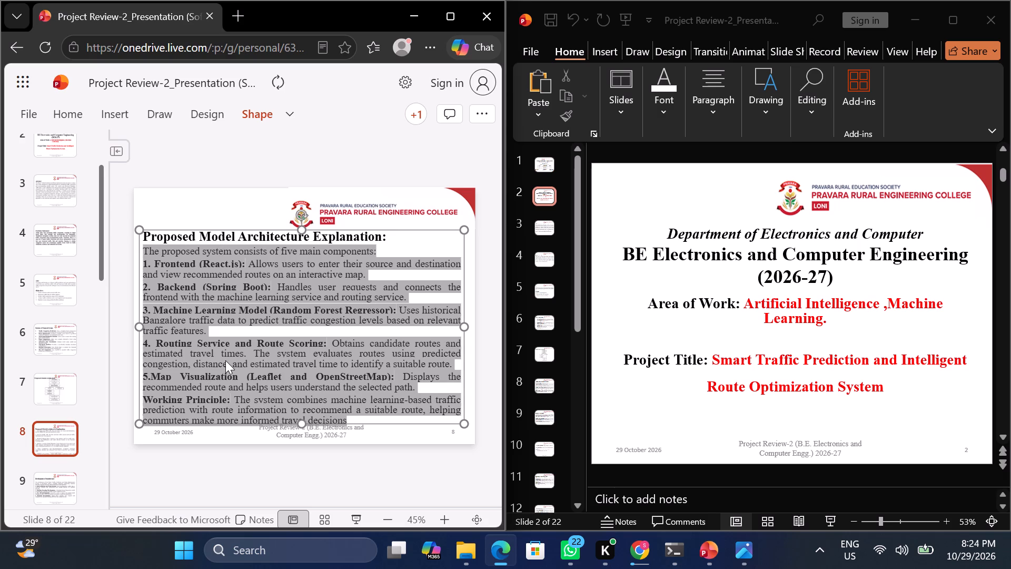
Replace slide 8's original body paragraphs with the copied seven-point architecture list again.
{"action": "key", "text": "ctrl+v"}
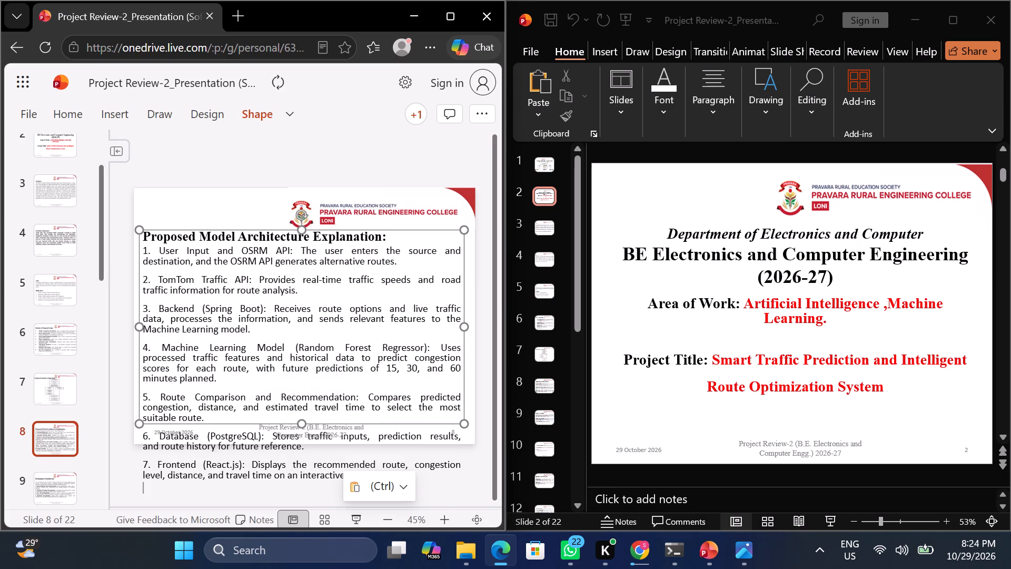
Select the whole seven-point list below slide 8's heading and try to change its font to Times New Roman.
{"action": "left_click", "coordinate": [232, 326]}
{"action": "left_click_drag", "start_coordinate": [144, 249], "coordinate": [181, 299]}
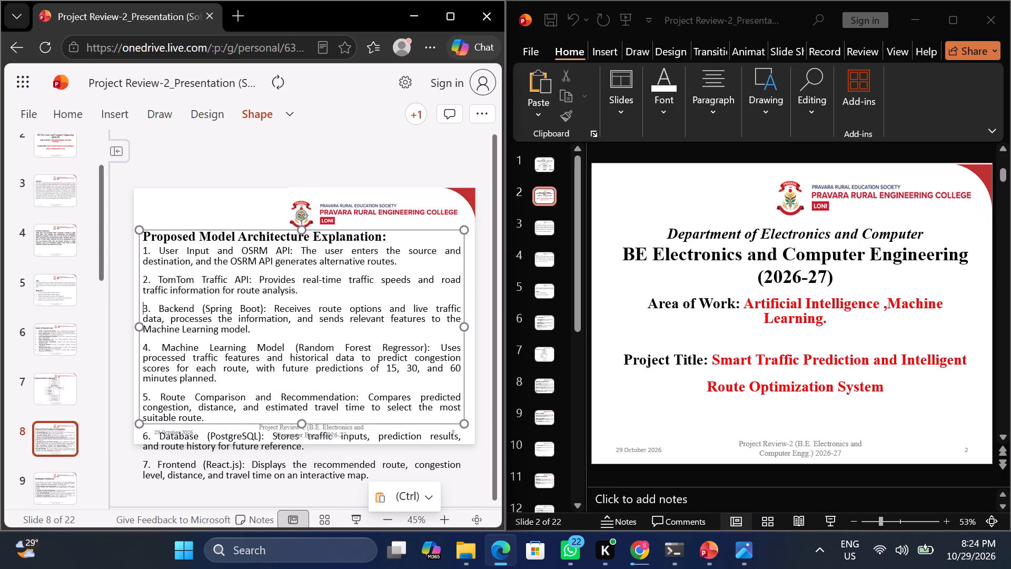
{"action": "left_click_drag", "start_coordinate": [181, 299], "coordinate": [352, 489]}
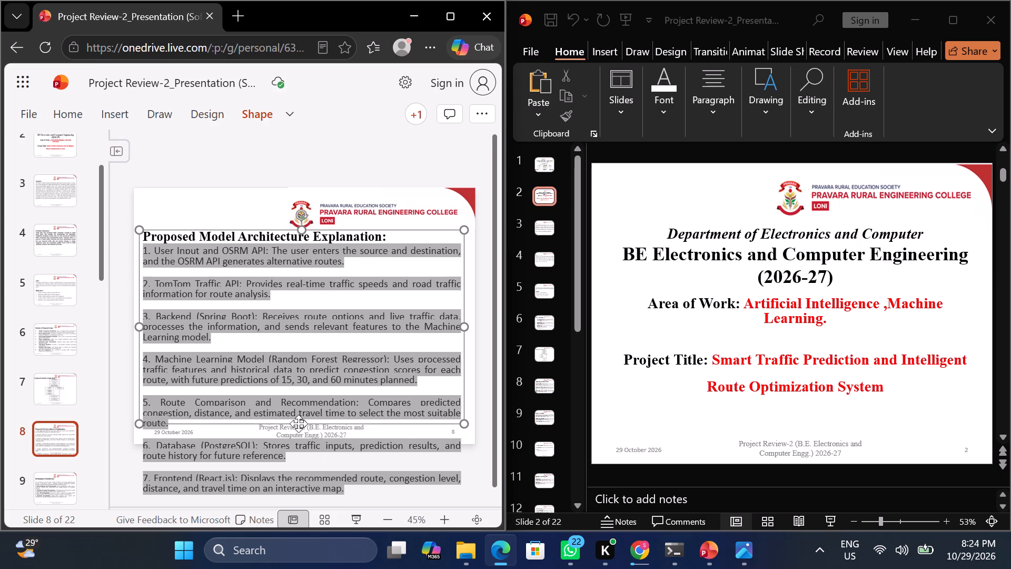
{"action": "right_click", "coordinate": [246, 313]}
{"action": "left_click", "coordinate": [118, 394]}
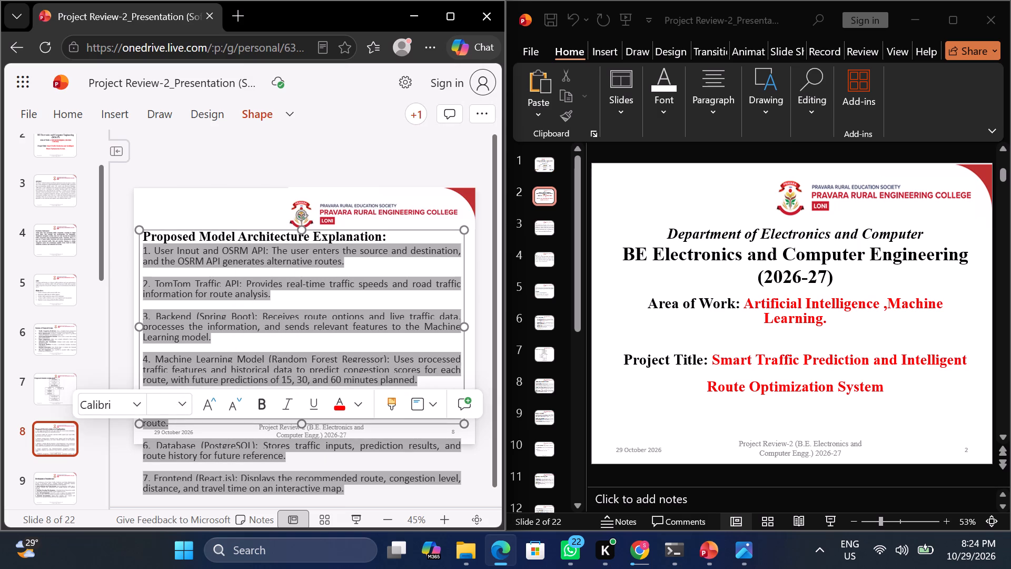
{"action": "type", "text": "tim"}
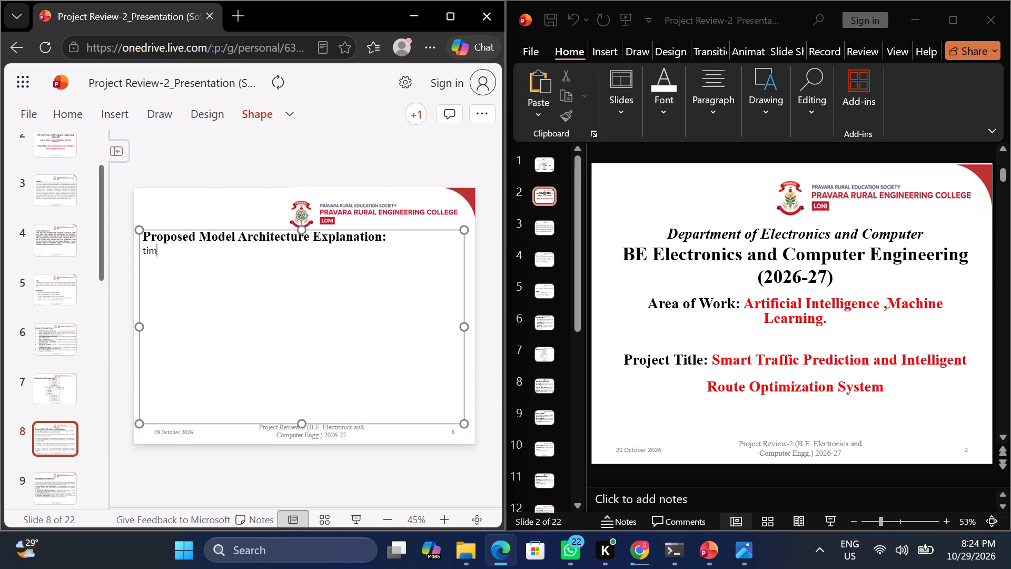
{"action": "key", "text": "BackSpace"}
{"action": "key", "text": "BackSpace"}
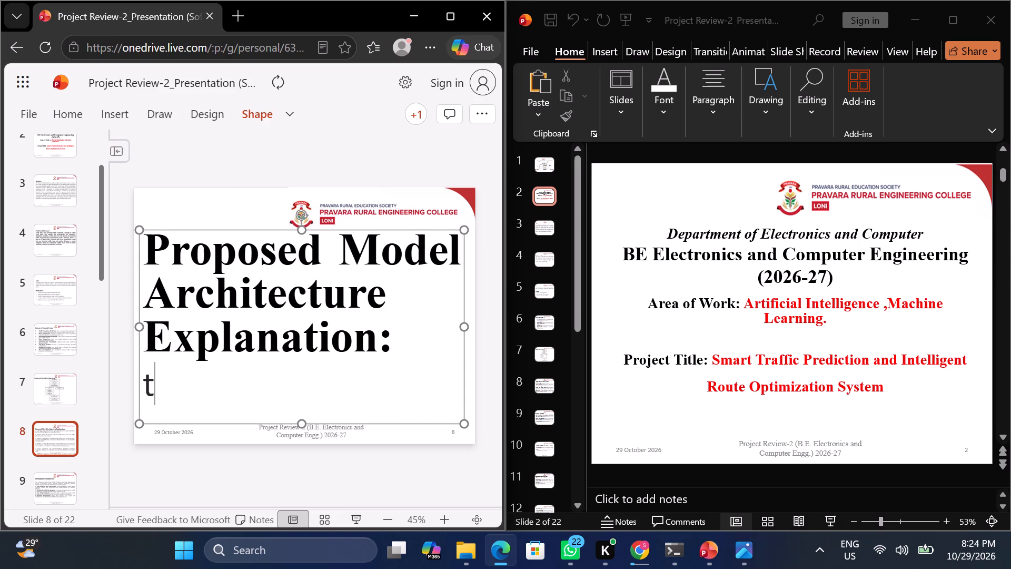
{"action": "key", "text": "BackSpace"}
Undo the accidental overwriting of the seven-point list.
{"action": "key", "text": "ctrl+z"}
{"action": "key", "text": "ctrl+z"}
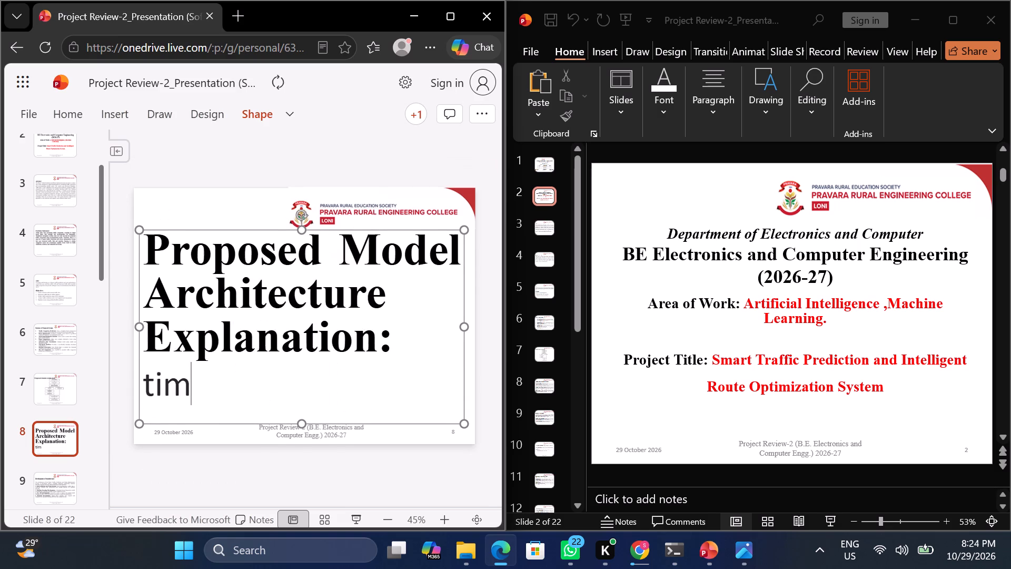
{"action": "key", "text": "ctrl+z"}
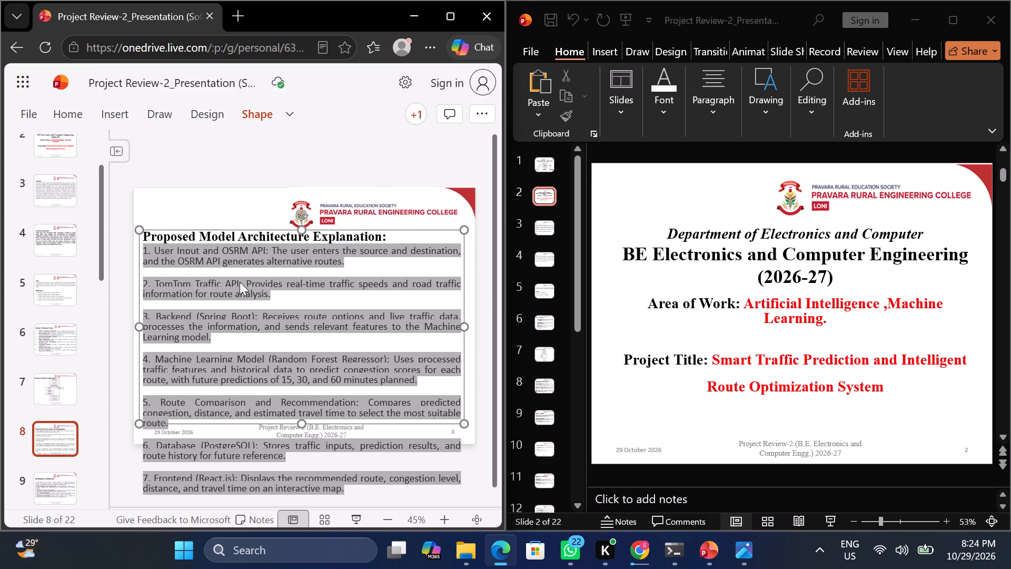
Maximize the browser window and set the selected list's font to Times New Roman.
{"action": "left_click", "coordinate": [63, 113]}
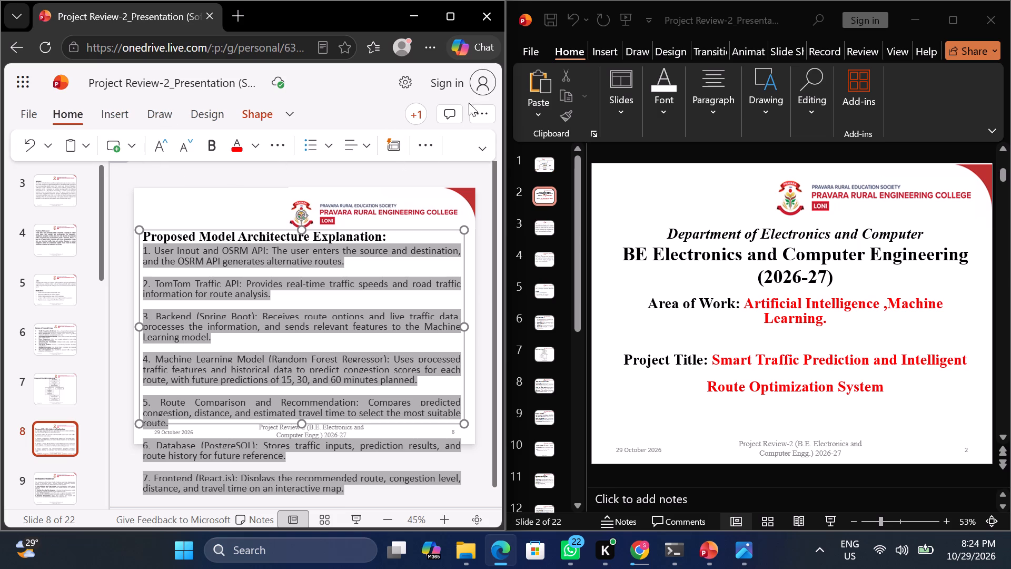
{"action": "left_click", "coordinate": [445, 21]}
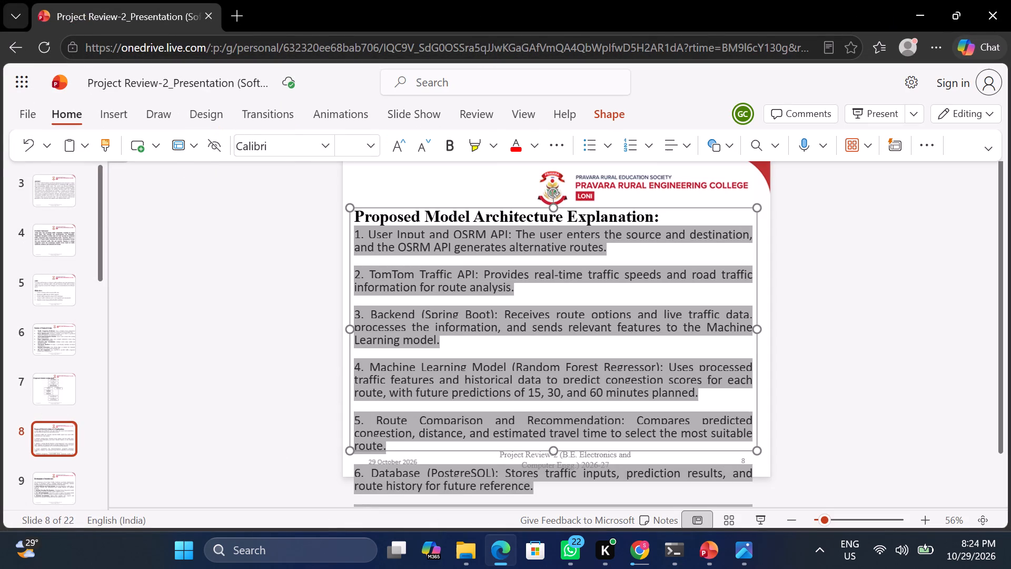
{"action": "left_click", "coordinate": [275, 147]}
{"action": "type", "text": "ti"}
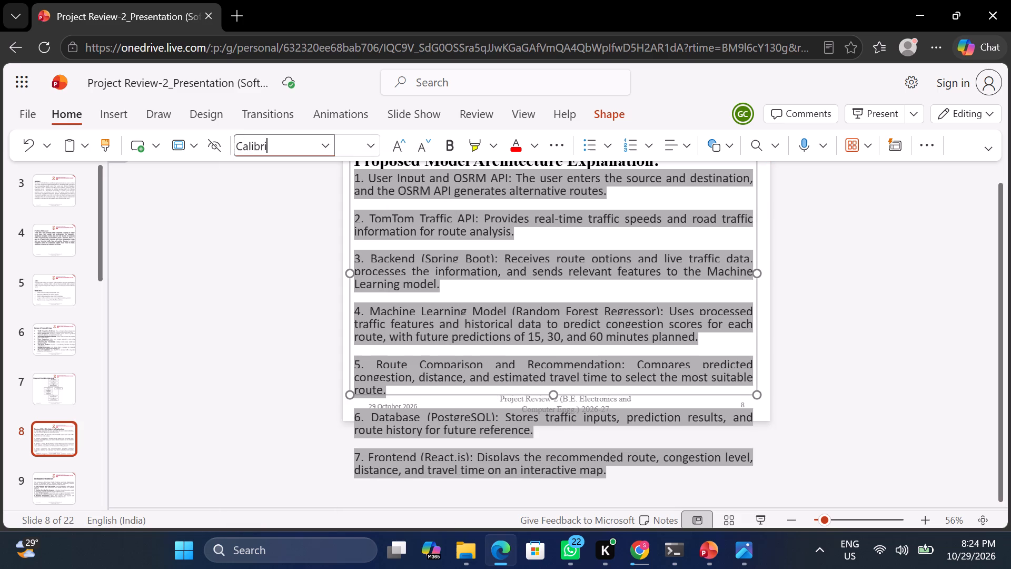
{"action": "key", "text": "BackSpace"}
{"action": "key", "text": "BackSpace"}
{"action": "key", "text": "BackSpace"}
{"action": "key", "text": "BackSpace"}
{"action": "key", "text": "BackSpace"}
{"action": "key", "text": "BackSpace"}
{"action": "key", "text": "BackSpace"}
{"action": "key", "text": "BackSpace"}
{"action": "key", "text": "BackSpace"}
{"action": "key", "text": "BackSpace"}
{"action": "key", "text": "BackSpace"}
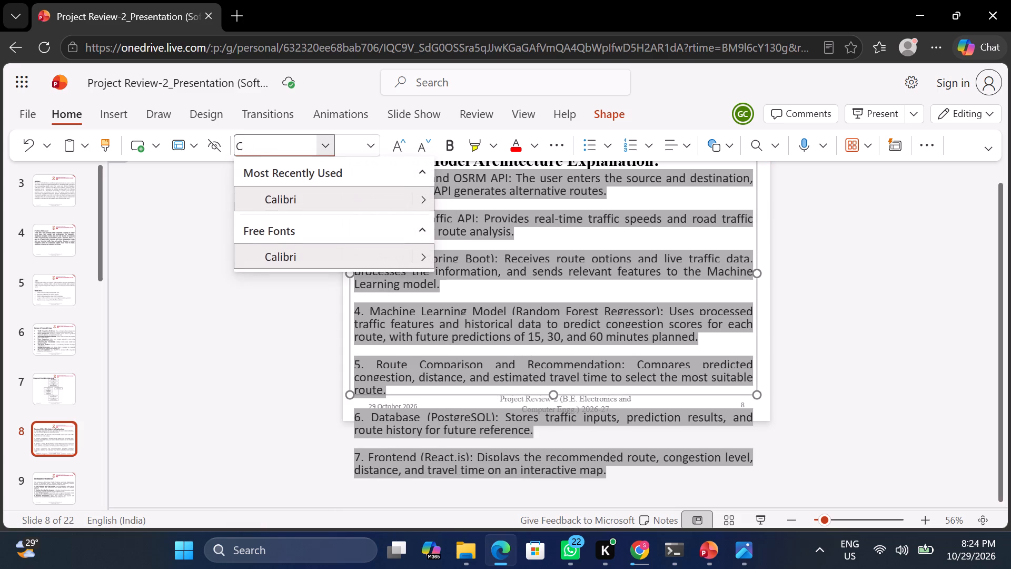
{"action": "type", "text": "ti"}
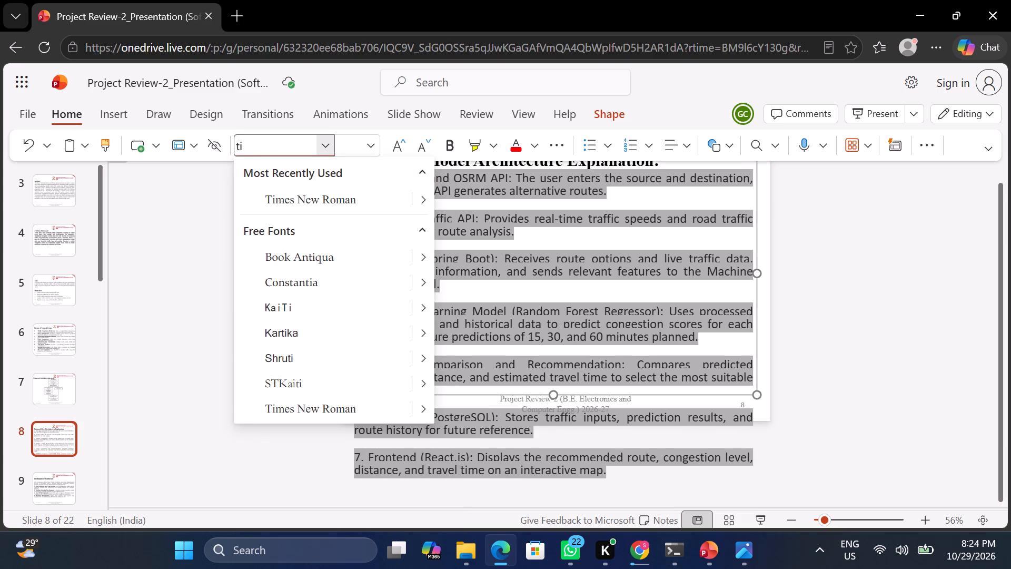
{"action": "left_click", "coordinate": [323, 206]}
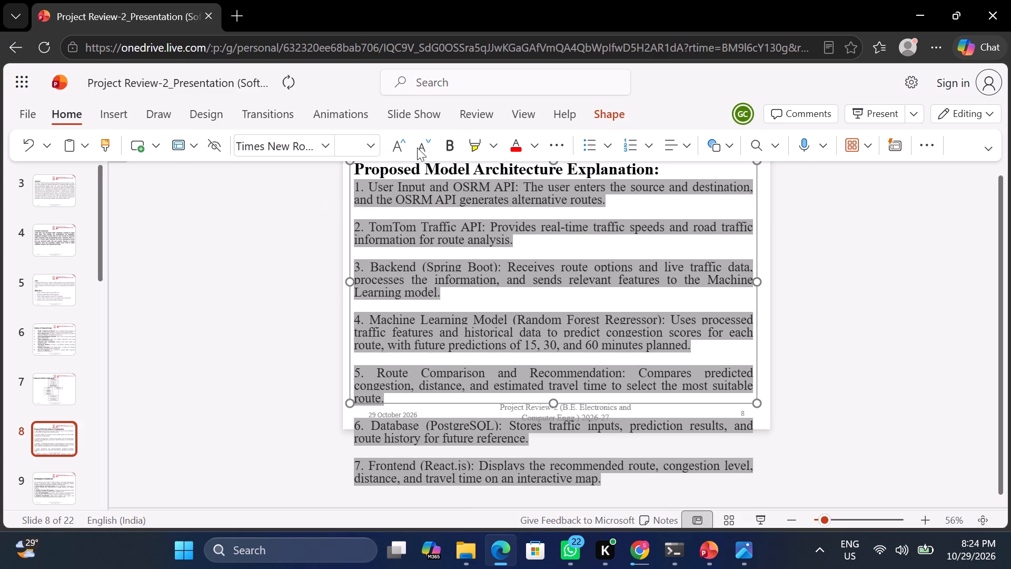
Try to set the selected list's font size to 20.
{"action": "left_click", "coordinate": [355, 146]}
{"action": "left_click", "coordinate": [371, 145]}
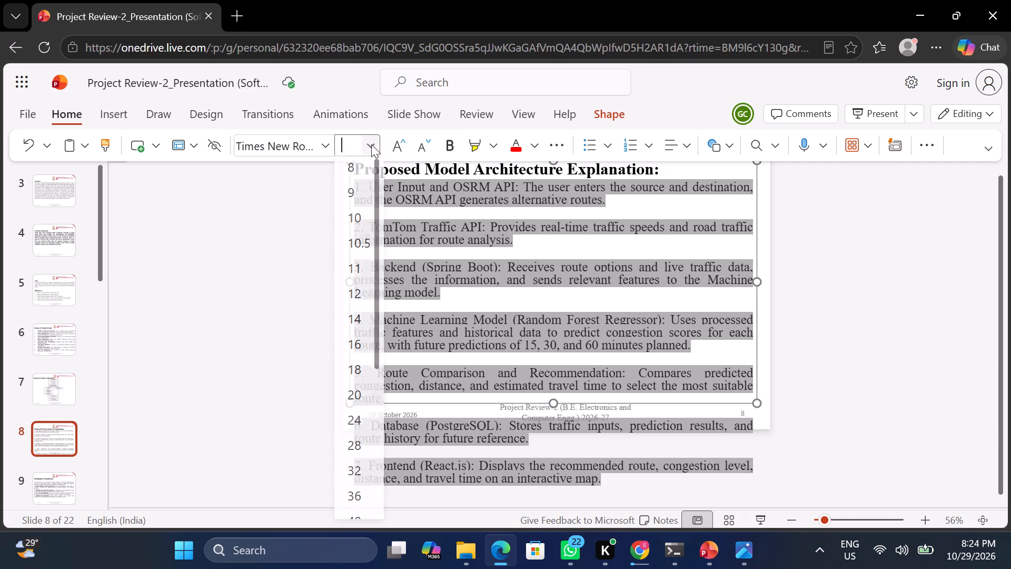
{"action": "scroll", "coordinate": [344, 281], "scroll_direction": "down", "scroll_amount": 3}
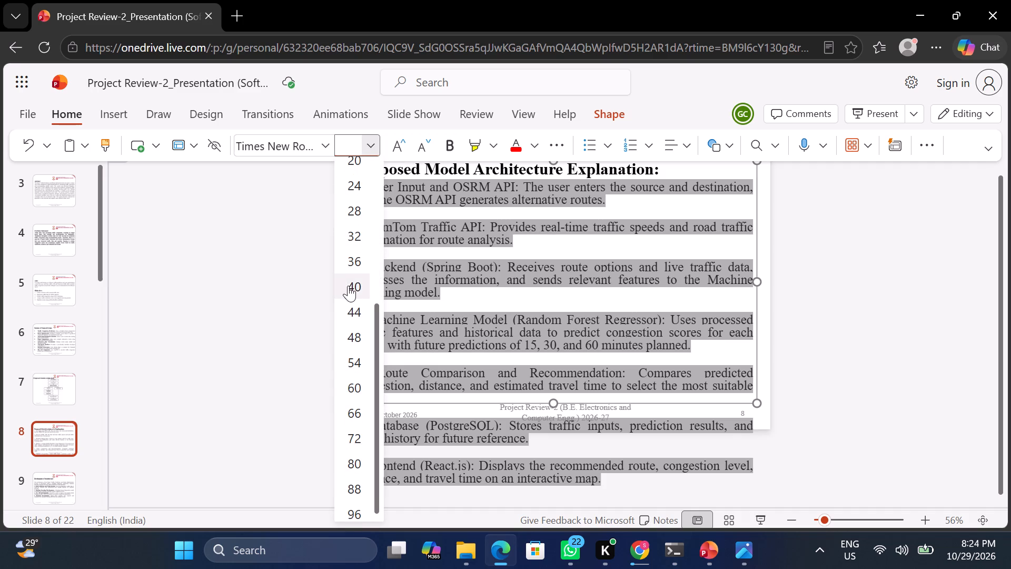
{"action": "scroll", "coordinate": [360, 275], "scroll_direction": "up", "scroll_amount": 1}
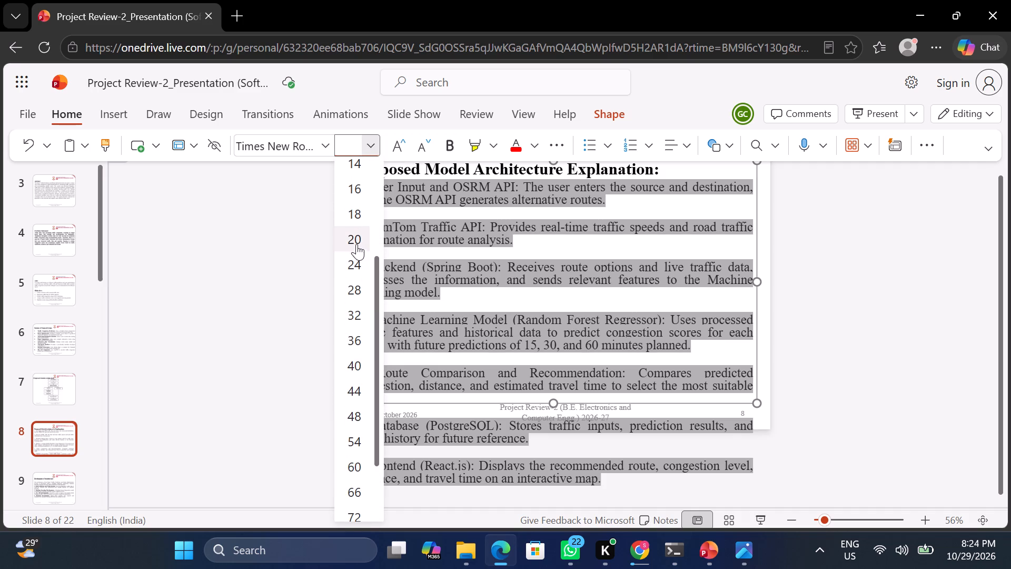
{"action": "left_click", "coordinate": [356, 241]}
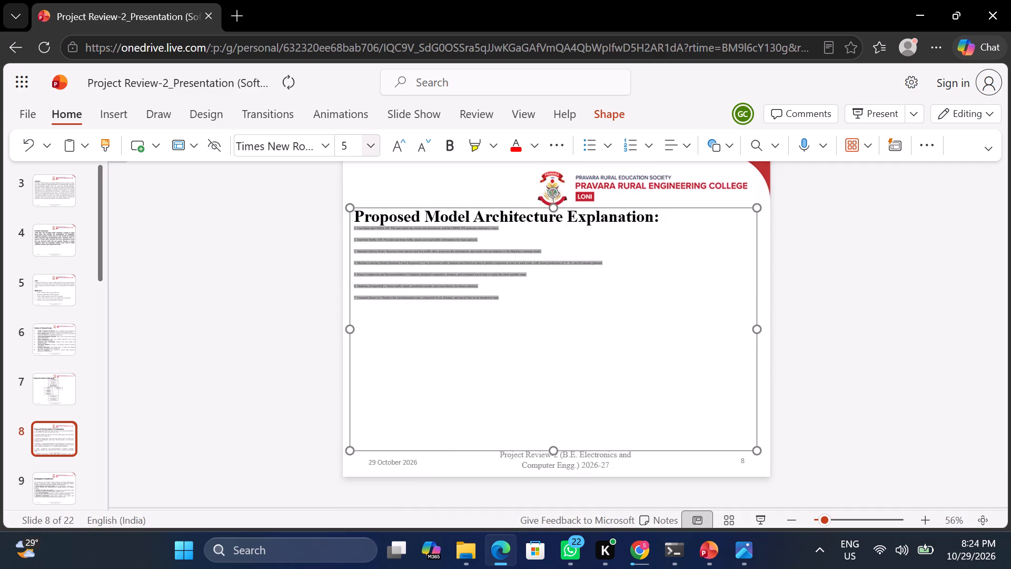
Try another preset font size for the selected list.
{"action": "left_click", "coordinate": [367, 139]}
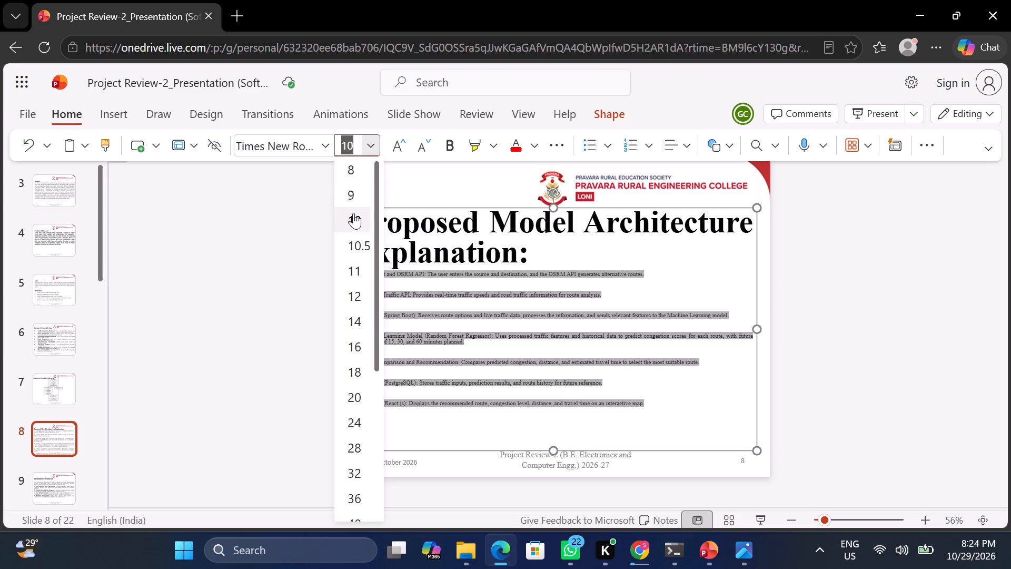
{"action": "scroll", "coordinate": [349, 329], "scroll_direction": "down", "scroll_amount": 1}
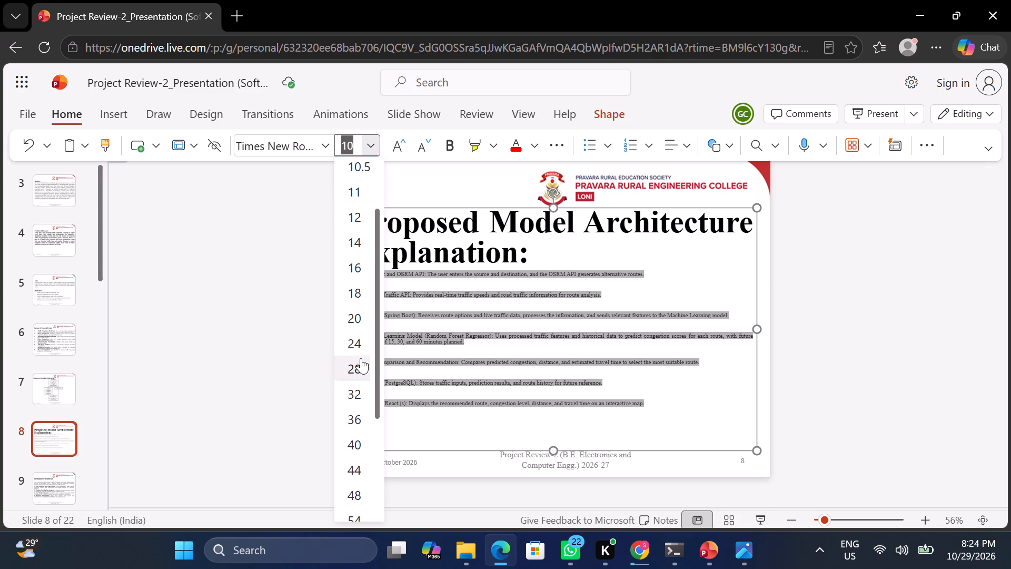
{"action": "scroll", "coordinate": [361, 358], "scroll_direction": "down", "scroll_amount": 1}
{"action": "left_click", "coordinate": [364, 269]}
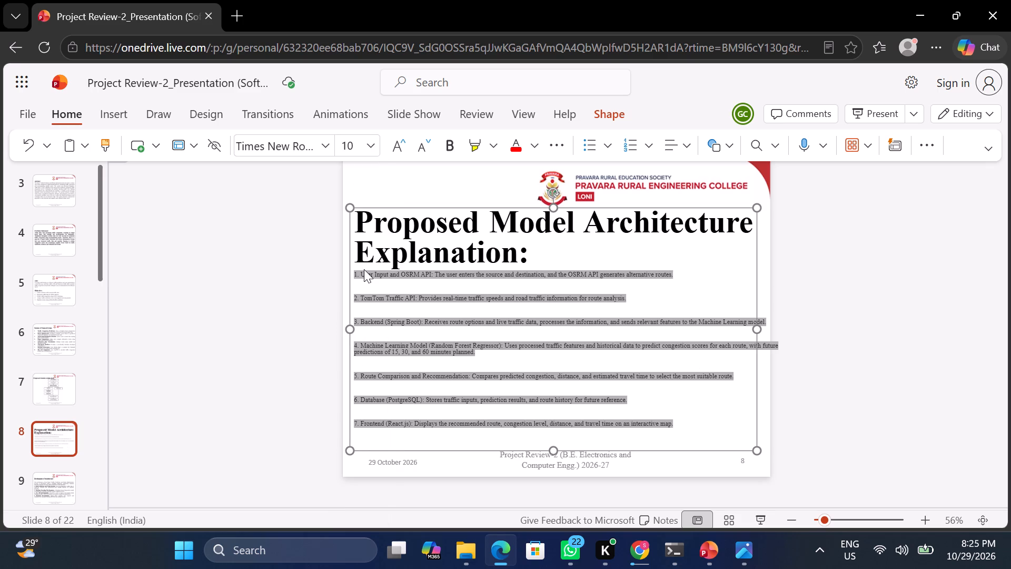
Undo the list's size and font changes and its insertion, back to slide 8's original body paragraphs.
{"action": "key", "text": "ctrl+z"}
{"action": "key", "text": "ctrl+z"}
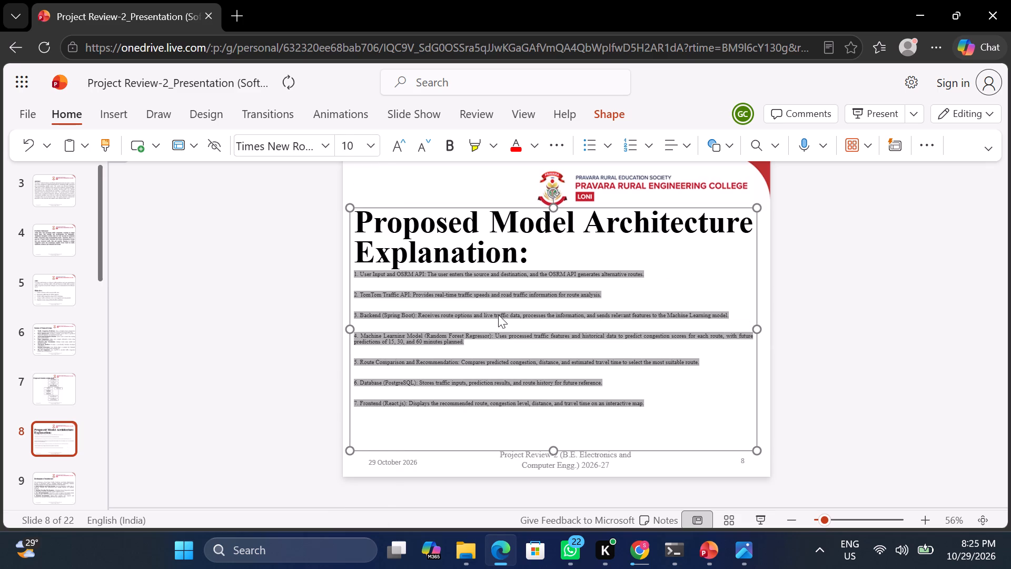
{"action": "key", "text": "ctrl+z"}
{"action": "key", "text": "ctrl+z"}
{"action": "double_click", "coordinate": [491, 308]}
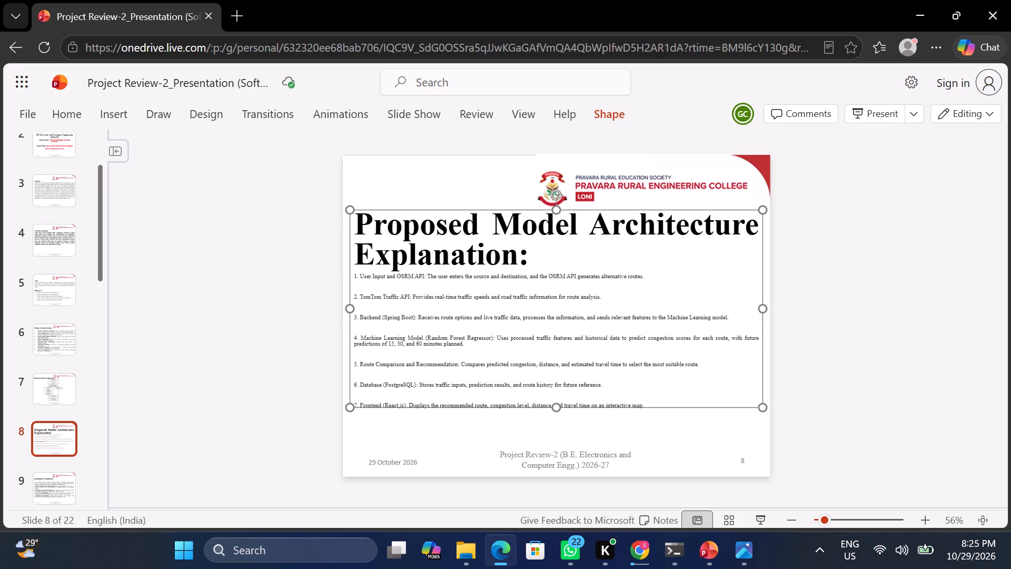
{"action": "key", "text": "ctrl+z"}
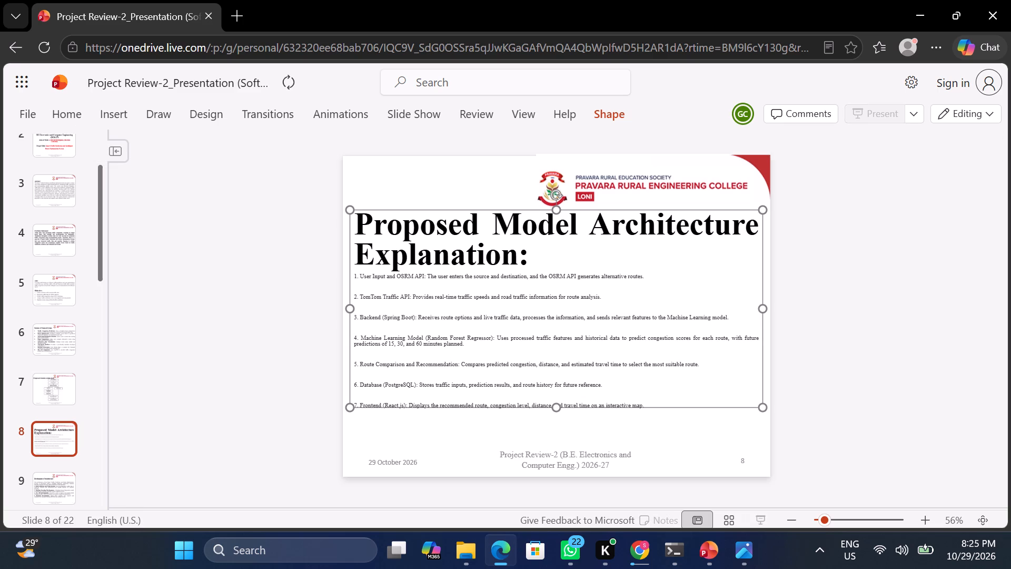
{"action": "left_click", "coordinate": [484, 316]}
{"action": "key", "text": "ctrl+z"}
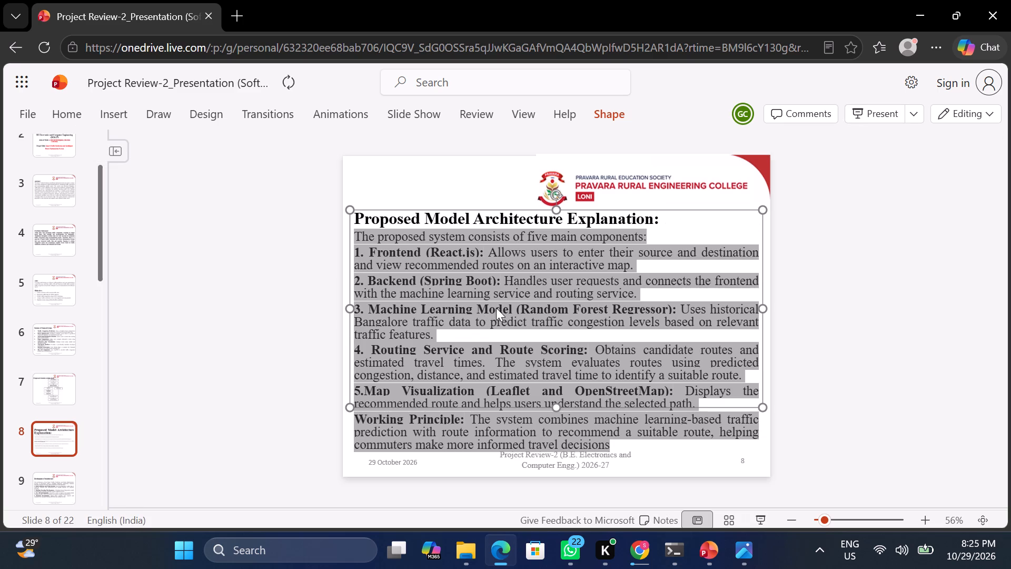
Replace slide 8's selected original body paragraphs with the copied seven-point architecture list.
{"action": "key", "text": "ctrl+v"}
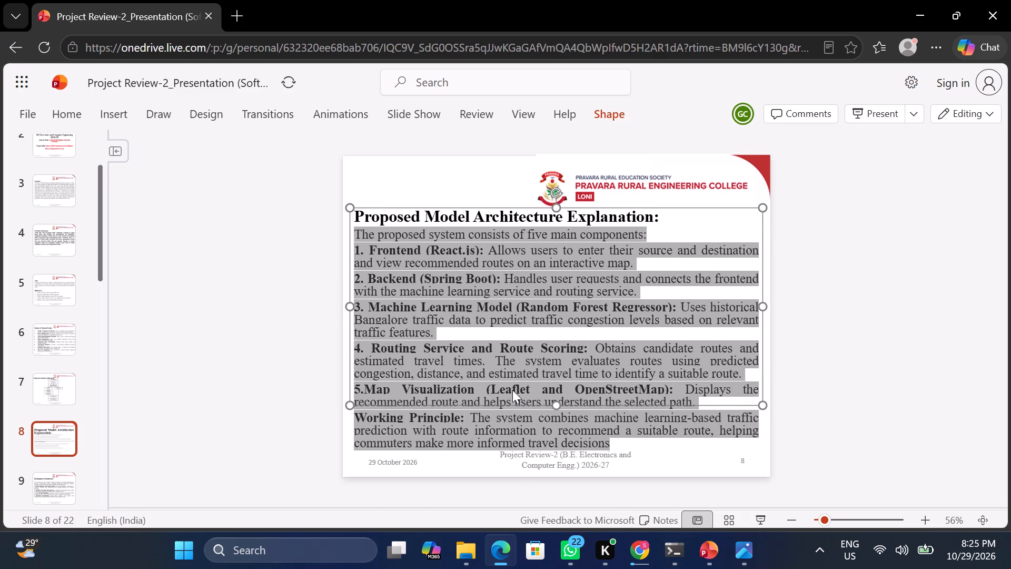
{"action": "left_click", "coordinate": [466, 251]}
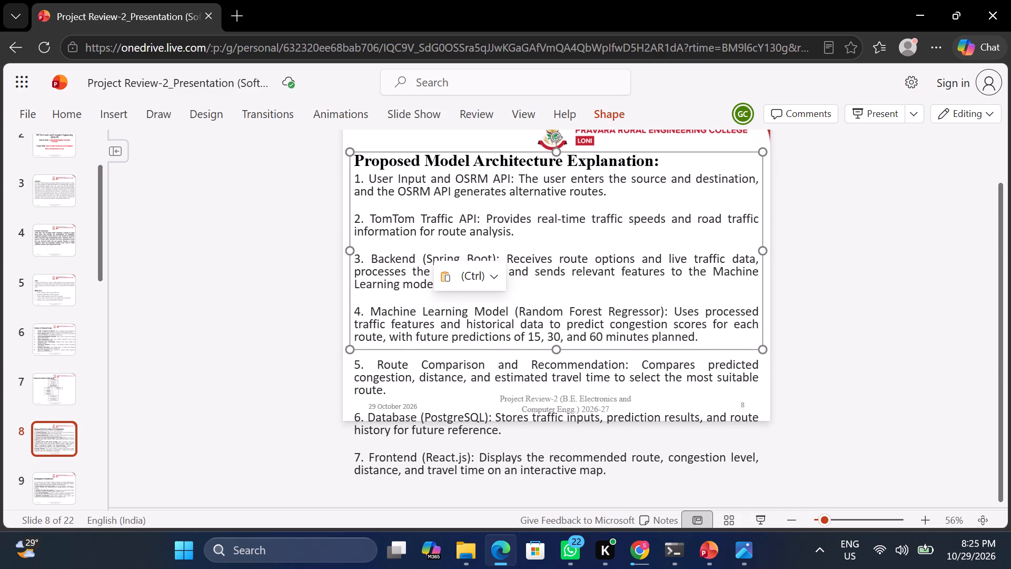
Select the whole seven-point list below the heading and set its font to Times New Roman.
{"action": "left_click_drag", "start_coordinate": [355, 173], "coordinate": [628, 477]}
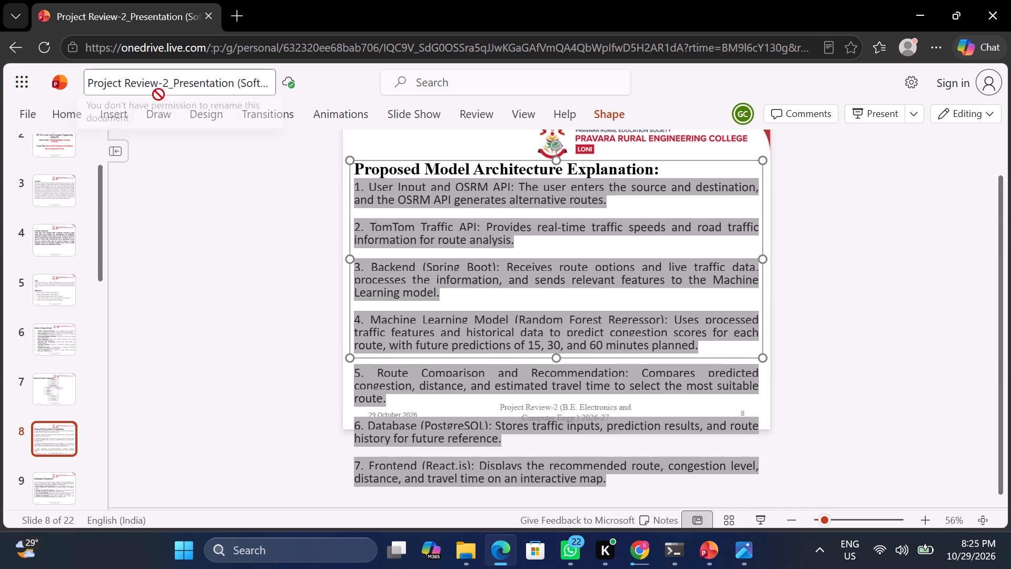
{"action": "left_click", "coordinate": [123, 115]}
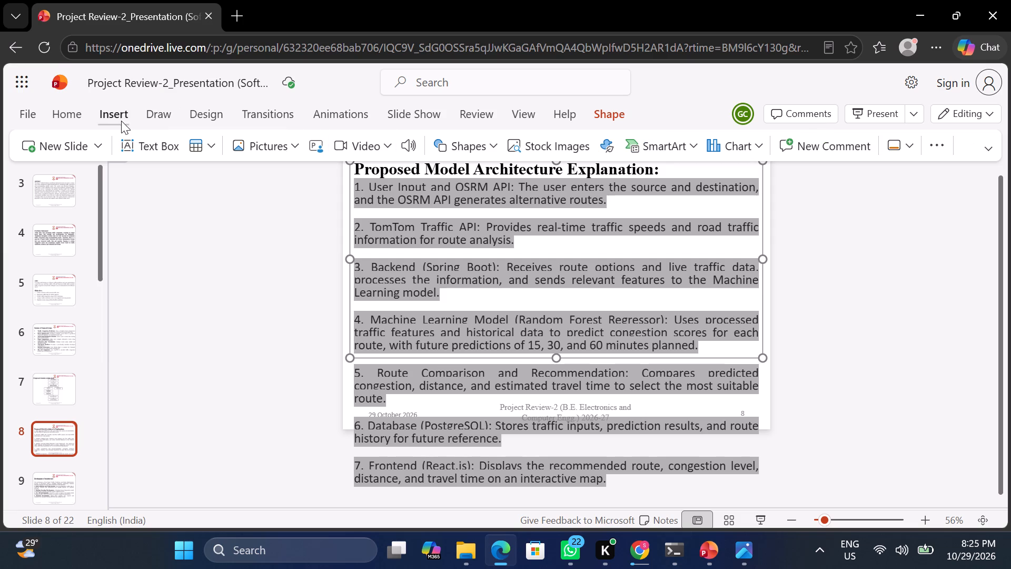
{"action": "left_click", "coordinate": [117, 114]}
{"action": "left_click", "coordinate": [120, 116]}
{"action": "left_click", "coordinate": [167, 107]}
{"action": "left_click", "coordinate": [52, 109]}
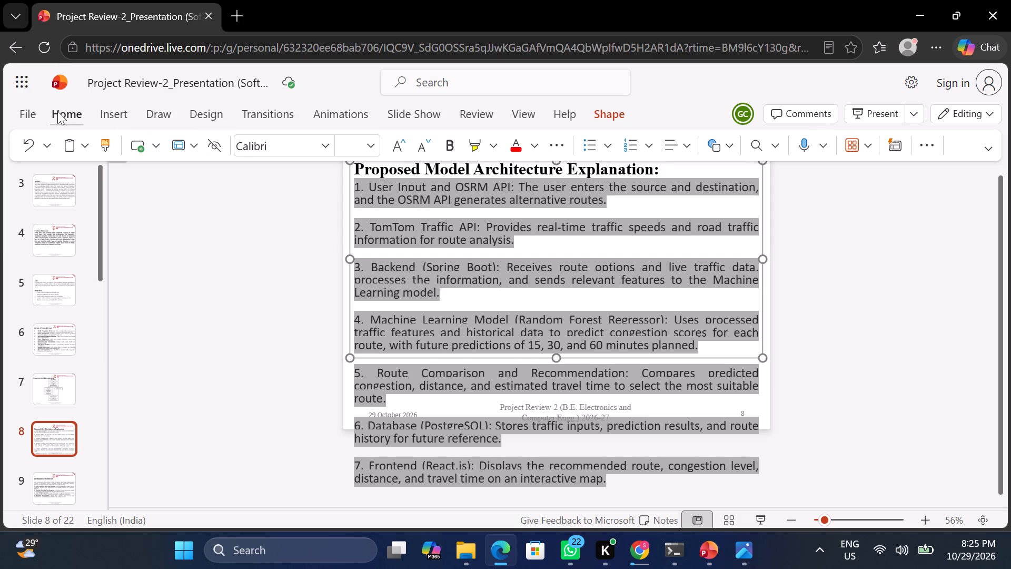
{"action": "left_click", "coordinate": [265, 138]}
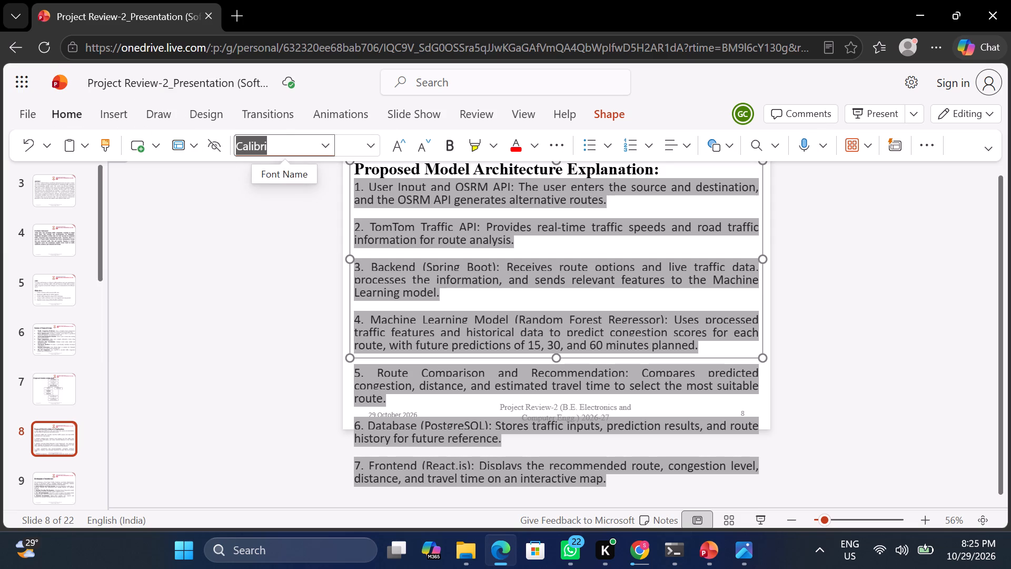
{"action": "type", "text": "times"}
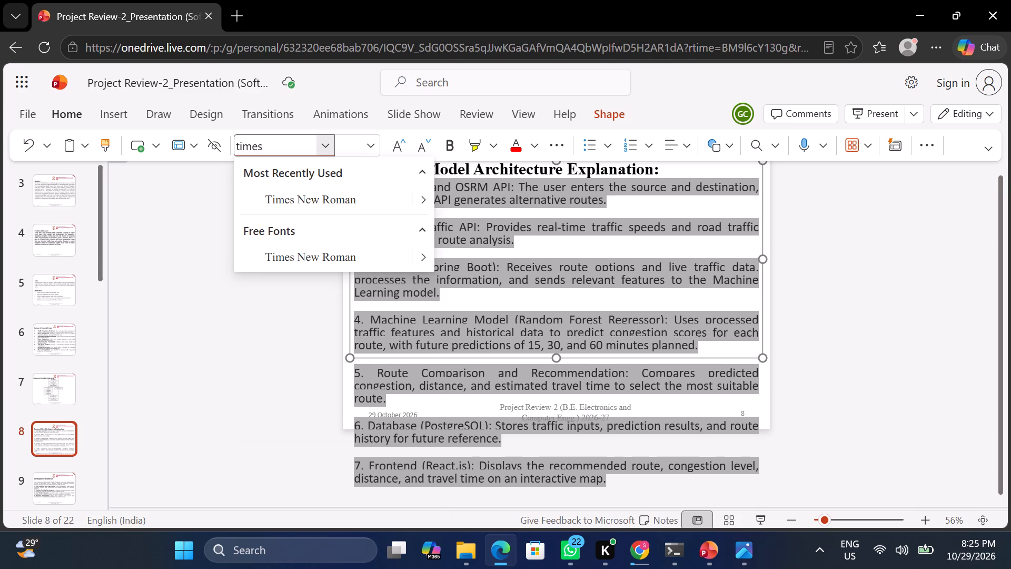
{"action": "key", "text": "Down"}
{"action": "key", "text": "Down"}
{"action": "key", "text": "Return"}
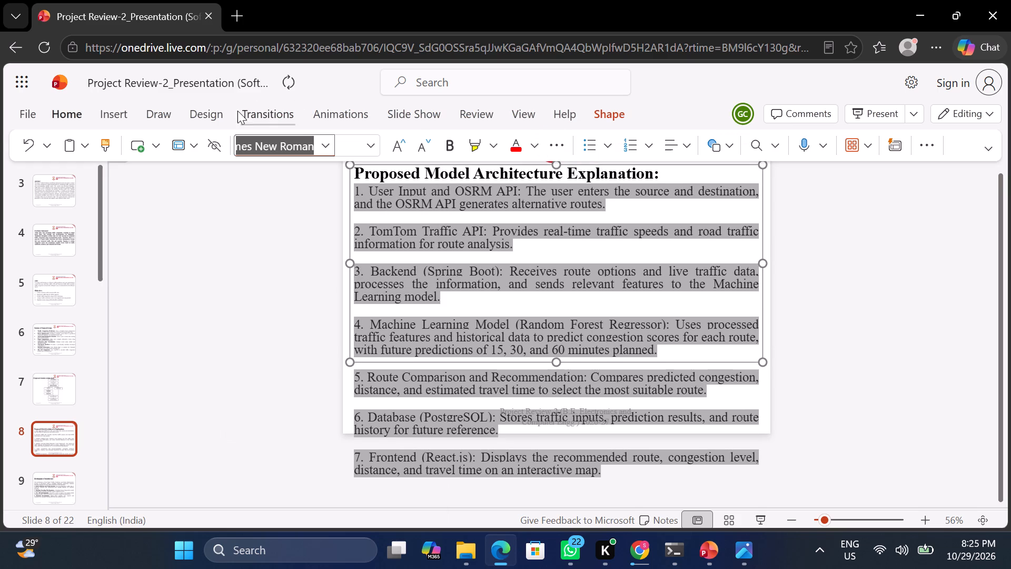
{"action": "left_click", "coordinate": [112, 107]}
{"action": "left_click", "coordinate": [60, 109]}
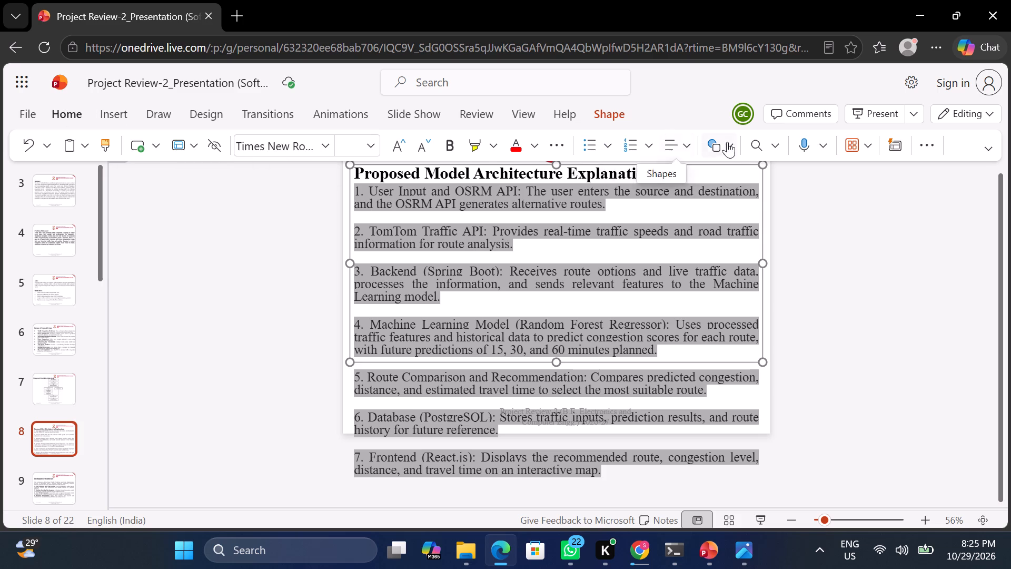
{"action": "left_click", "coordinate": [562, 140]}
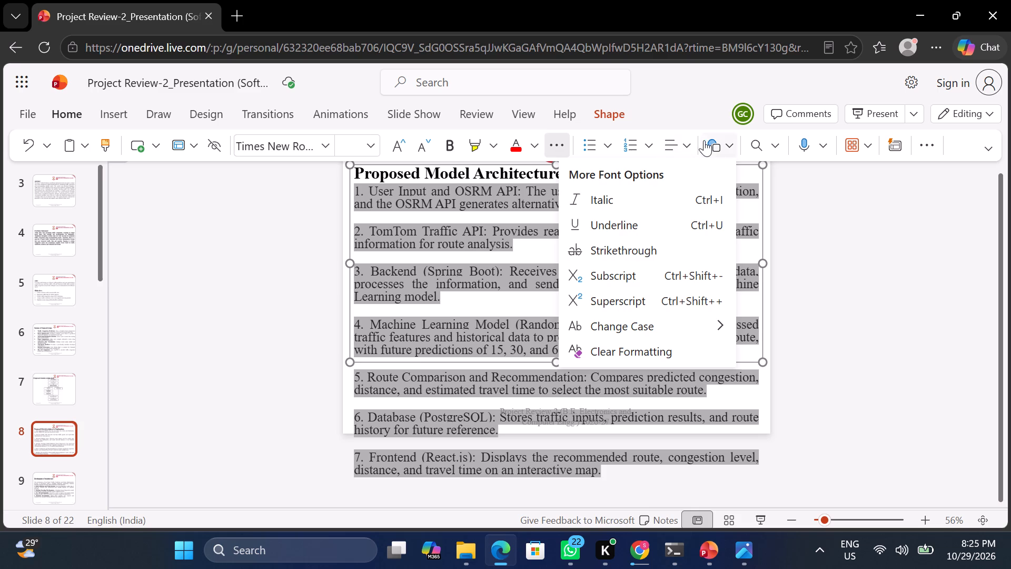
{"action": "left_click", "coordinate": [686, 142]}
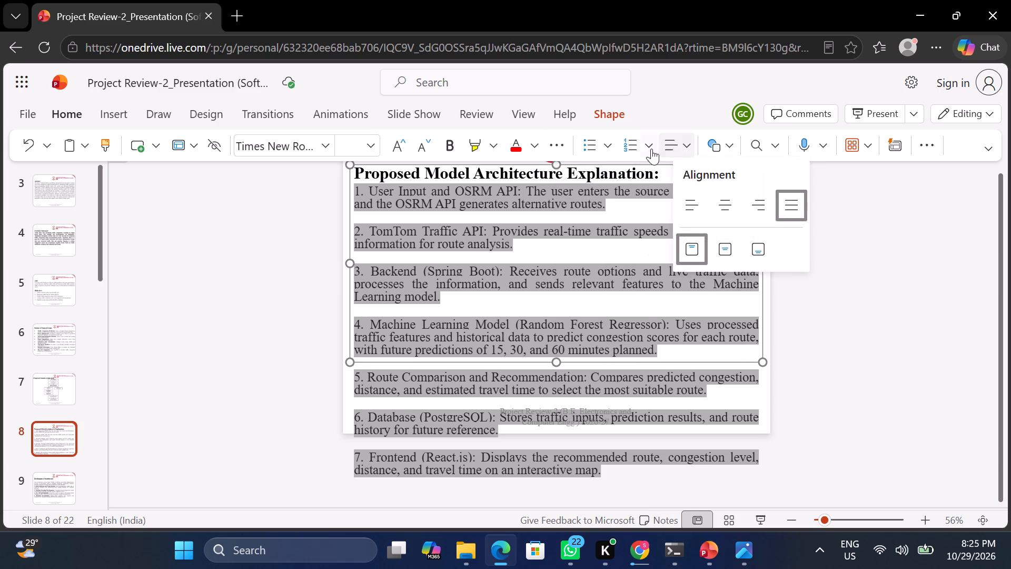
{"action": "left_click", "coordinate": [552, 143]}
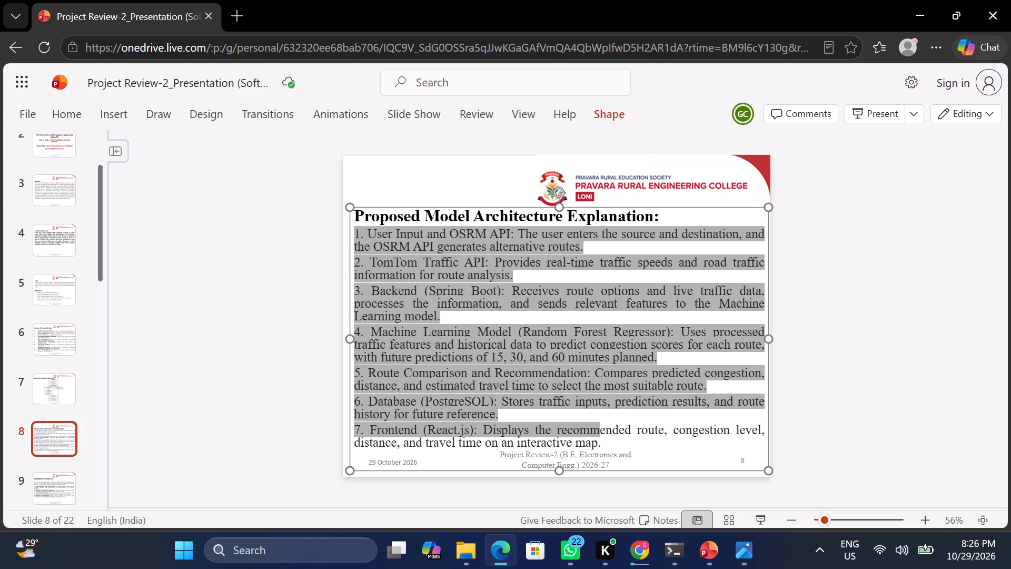
{"action": "left_click_drag", "start_coordinate": [602, 436], "coordinate": [601, 438]}
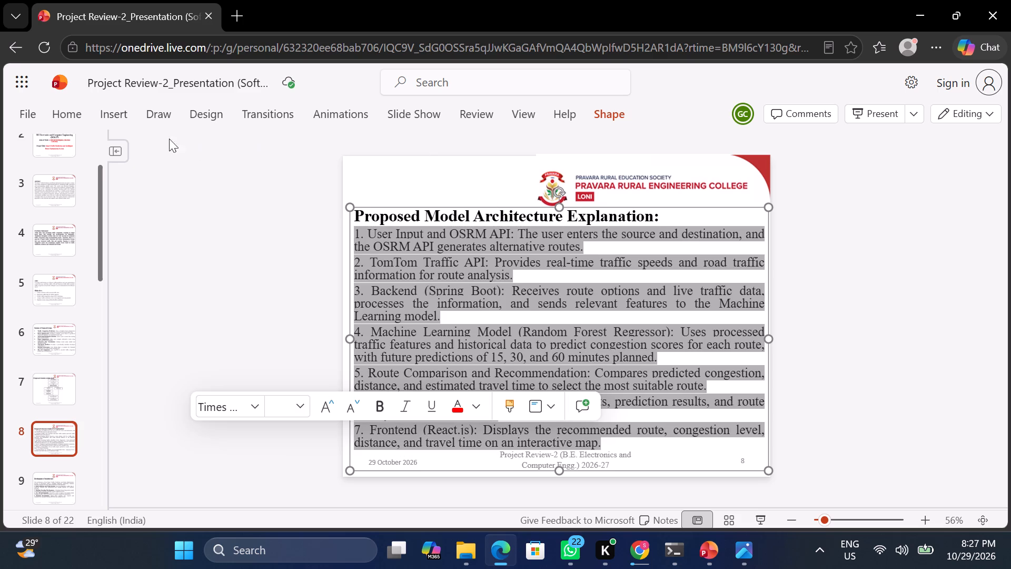
{"action": "left_click", "coordinate": [75, 116]}
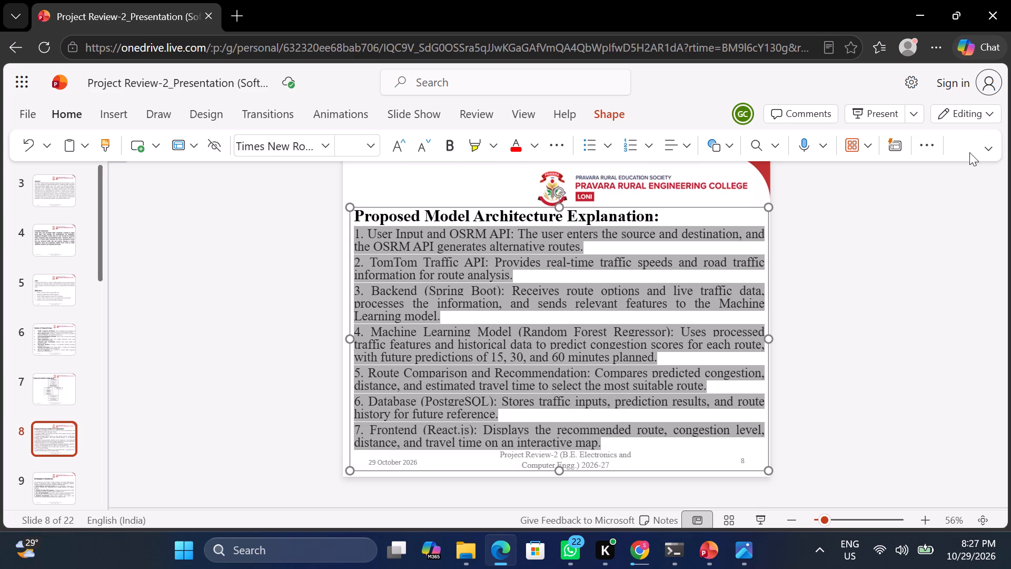
{"action": "left_click", "coordinate": [987, 150]}
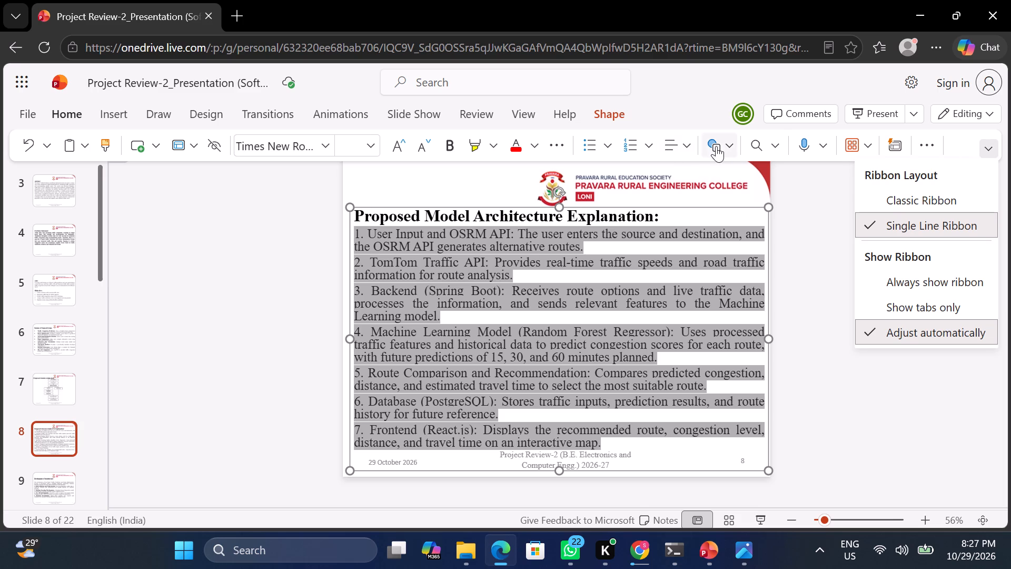
{"action": "left_click", "coordinate": [610, 145]}
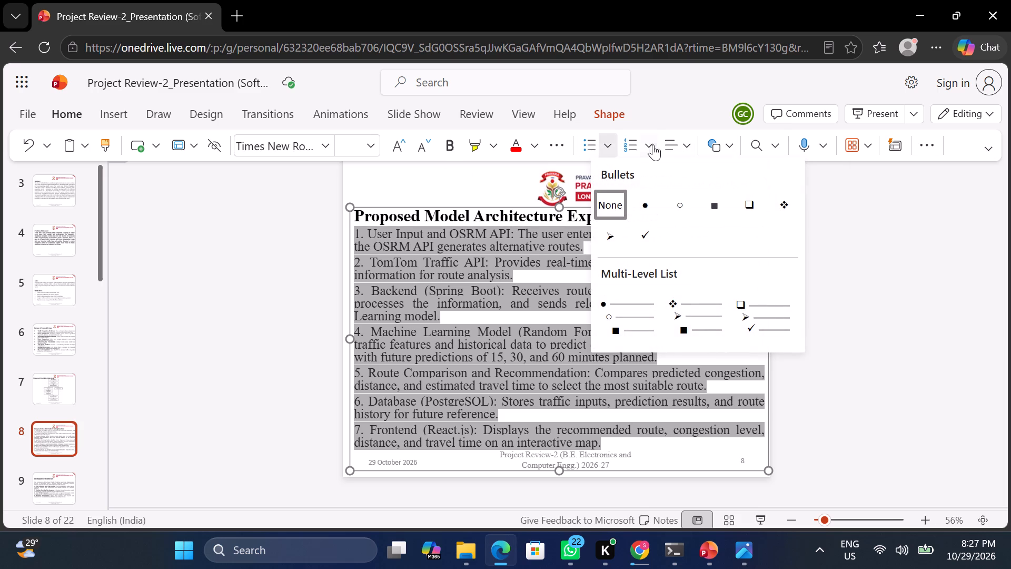
{"action": "left_click", "coordinate": [653, 144]}
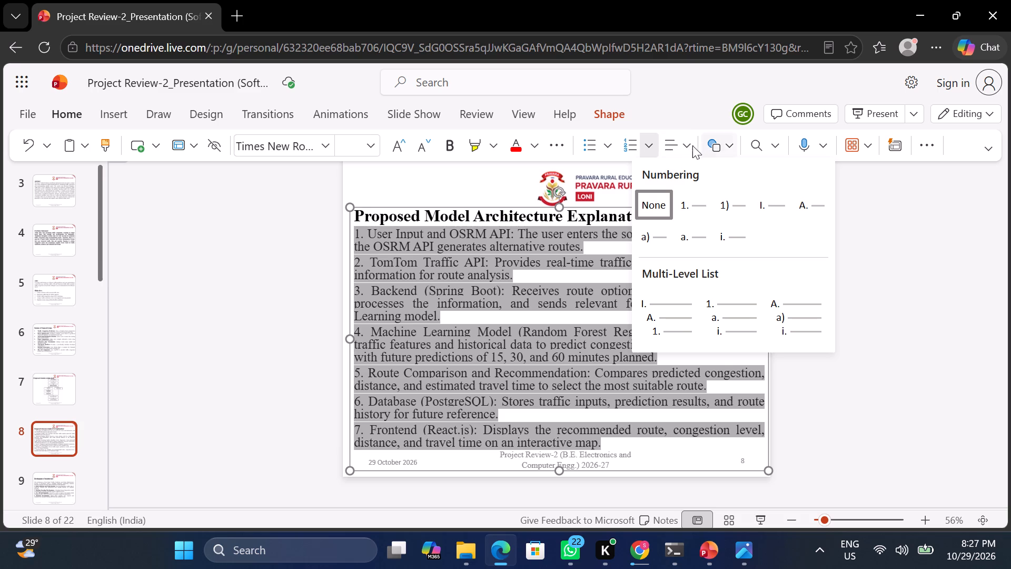
{"action": "left_click", "coordinate": [684, 146]}
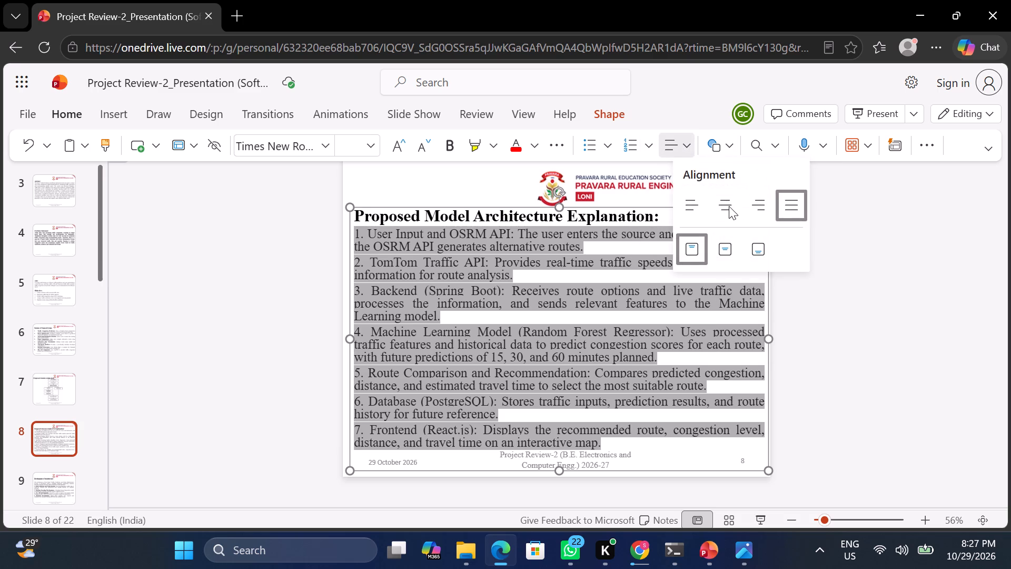
{"action": "left_click", "coordinate": [783, 199]}
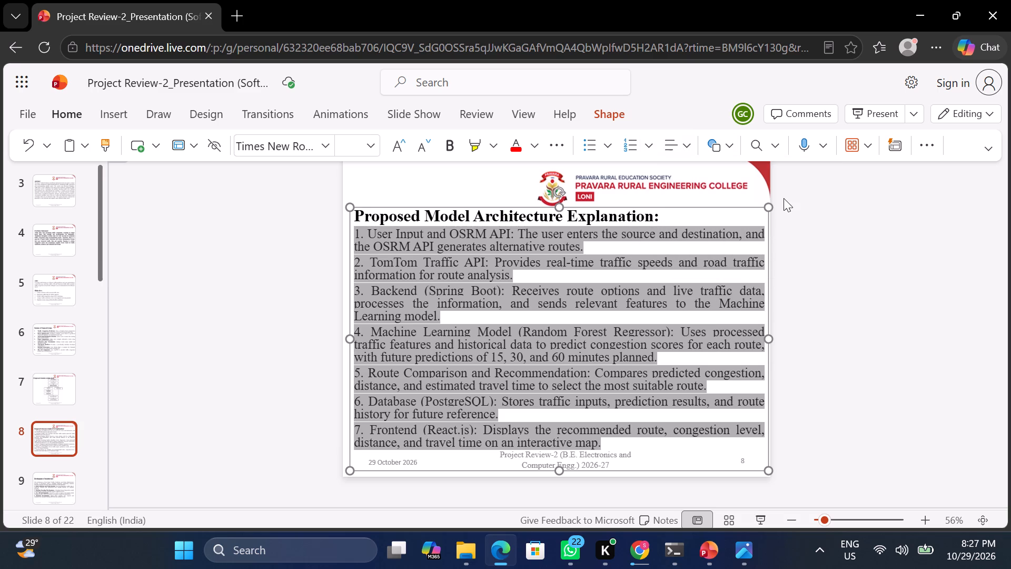
{"action": "left_click", "coordinate": [821, 276]}
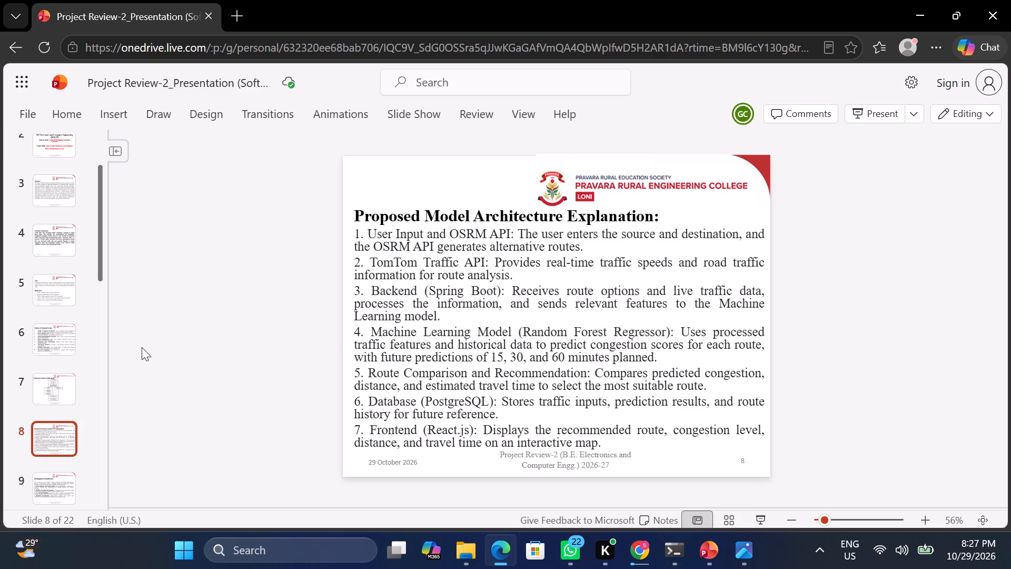
Shorten slide 8's text box so its bottom edge sits just below point 7, above the footer.
{"action": "left_click", "coordinate": [546, 351]}
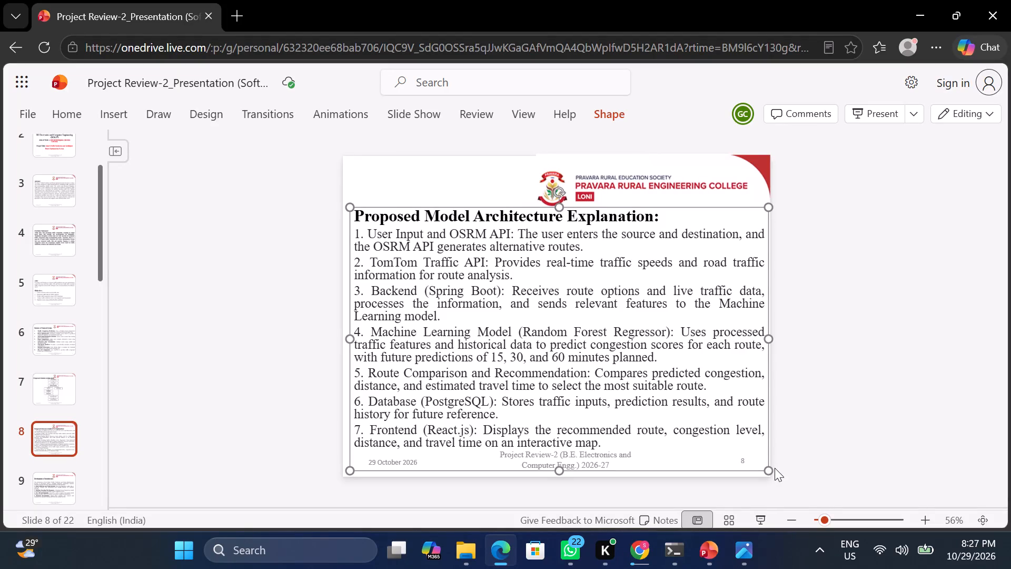
{"action": "left_click_drag", "start_coordinate": [767, 470], "coordinate": [766, 456]}
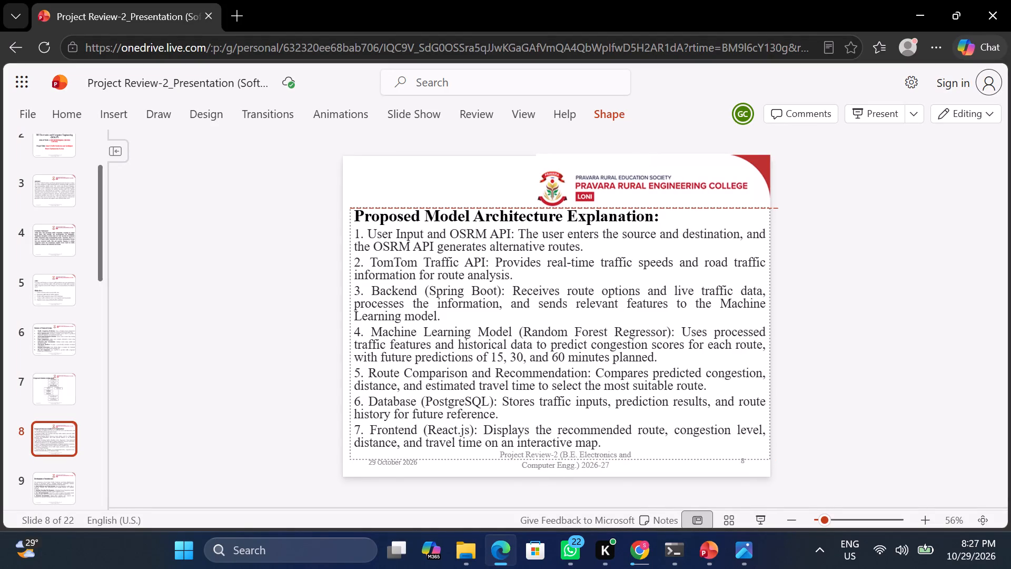
{"action": "left_click_drag", "start_coordinate": [766, 456], "coordinate": [767, 447]}
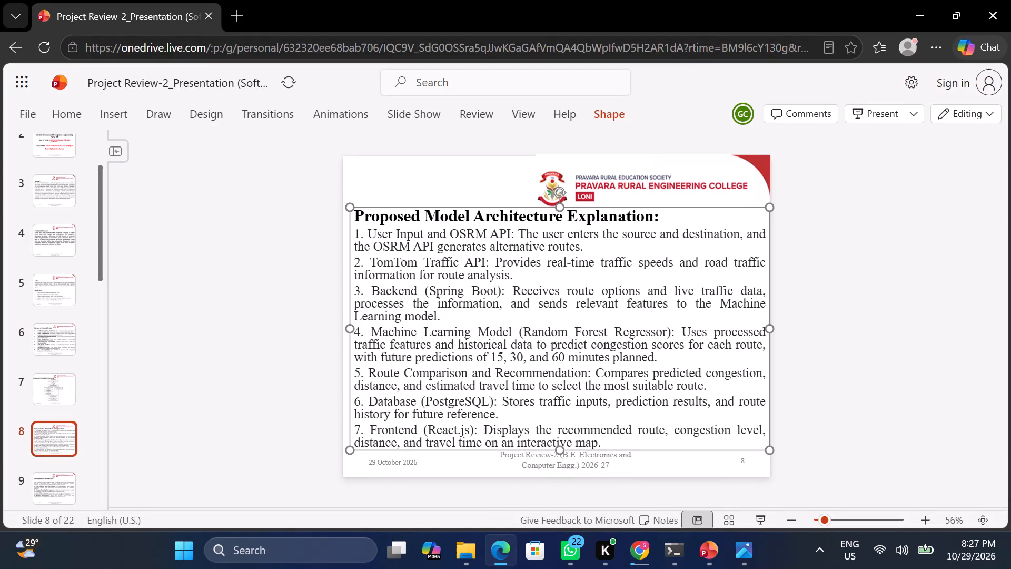
Deselect slide 8's text box and look through the slides that follow, including the flow diagram on slide 15.
{"action": "left_click", "coordinate": [871, 354]}
{"action": "left_click", "coordinate": [576, 363]}
{"action": "left_click", "coordinate": [830, 342]}
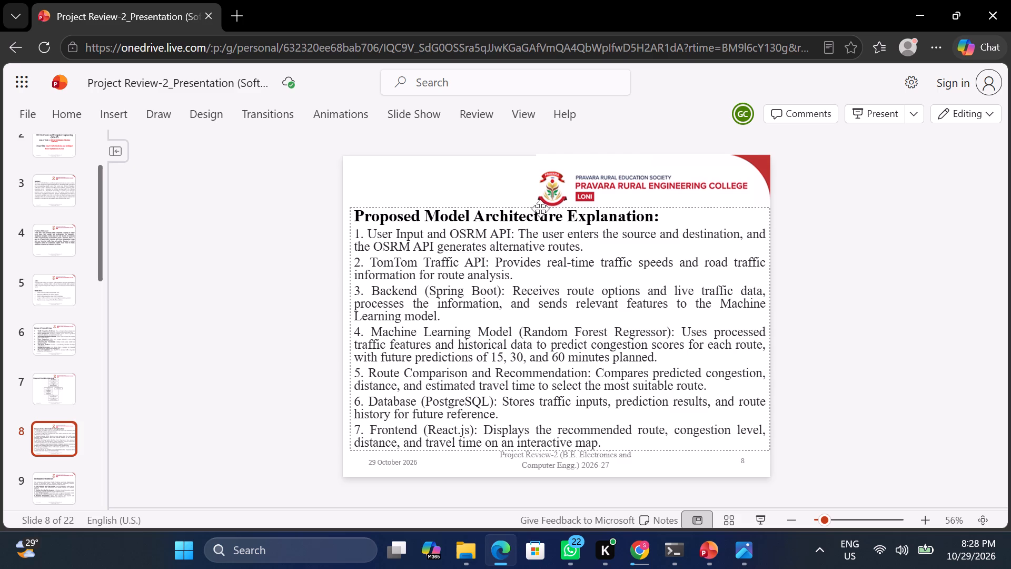
{"action": "scroll", "coordinate": [73, 347], "scroll_direction": "down", "scroll_amount": 6}
{"action": "left_click", "coordinate": [44, 320]}
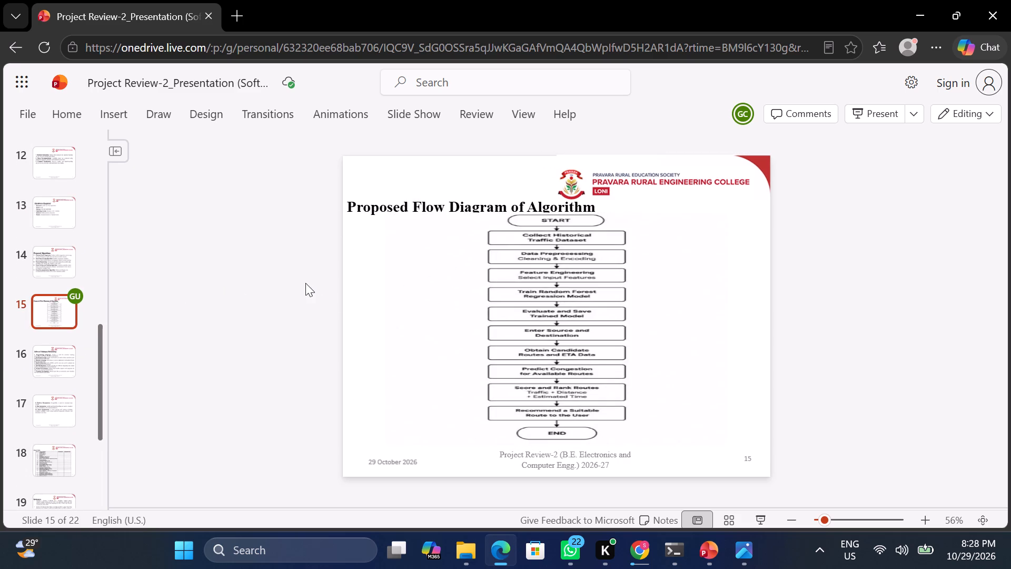
{"action": "left_click", "coordinate": [76, 293]}
{"action": "left_click", "coordinate": [66, 295]}
{"action": "scroll", "coordinate": [62, 335], "scroll_direction": "down", "scroll_amount": 2}
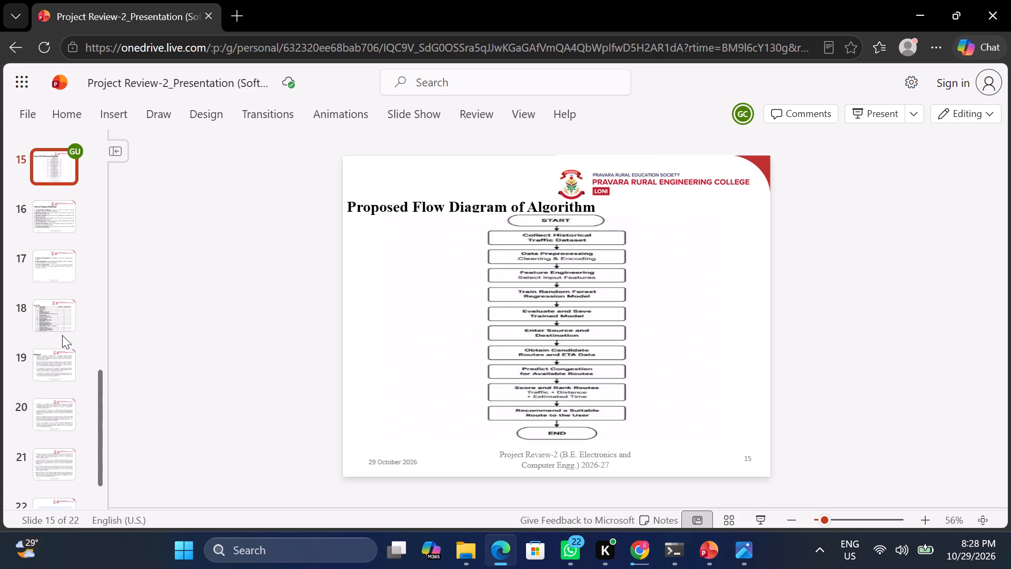
{"action": "scroll", "coordinate": [62, 335], "scroll_direction": "down", "scroll_amount": 4}
{"action": "scroll", "coordinate": [62, 335], "scroll_direction": "up", "scroll_amount": 4}
{"action": "scroll", "coordinate": [62, 335], "scroll_direction": "down", "scroll_amount": 2}
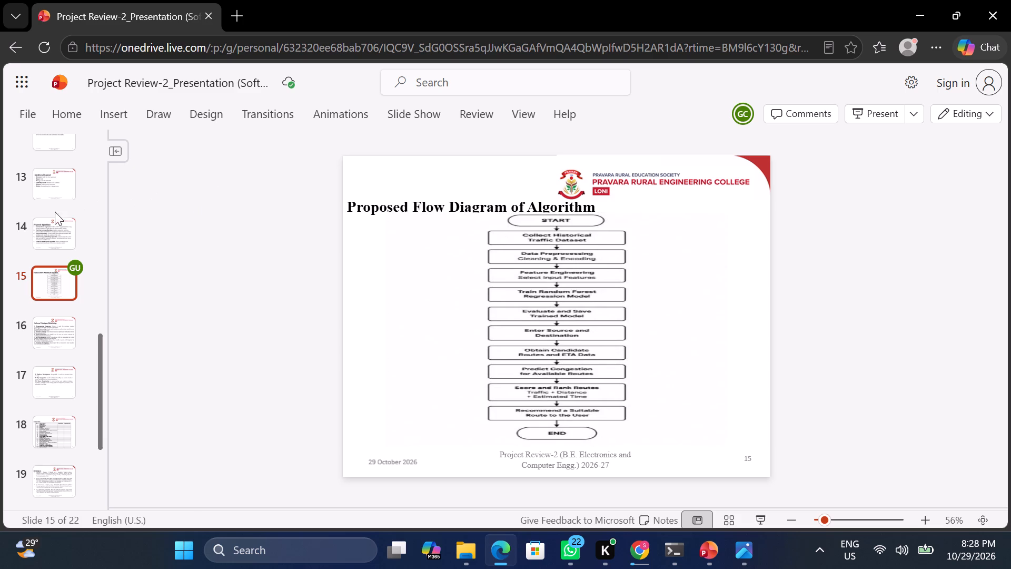
Copy the full Proposed Algorithms text, heading and all five points, from slide 14.
{"action": "left_click", "coordinate": [41, 235]}
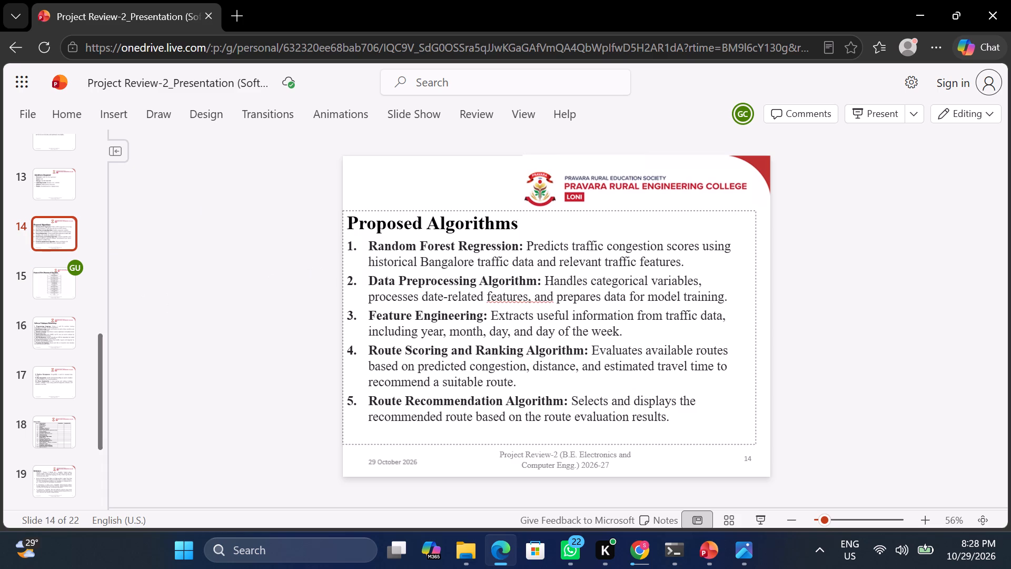
{"action": "key", "text": "ctrl+a"}
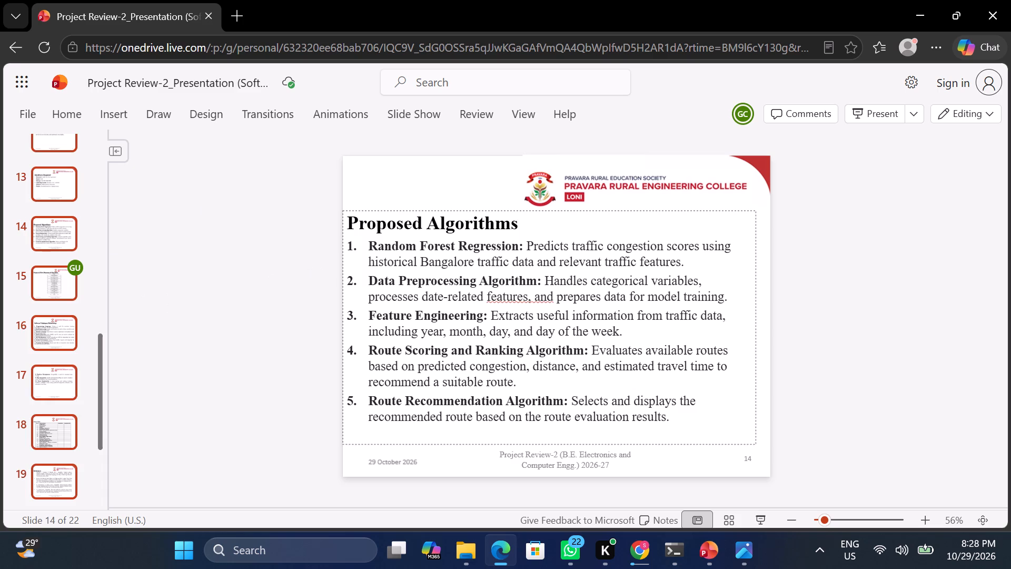
{"action": "left_click", "coordinate": [216, 257]}
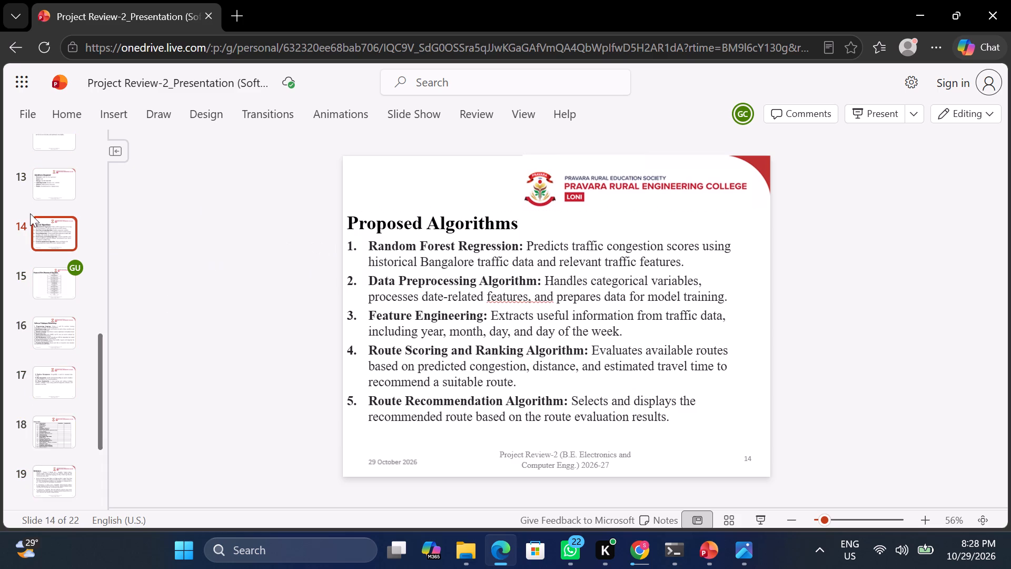
{"action": "left_click", "coordinate": [428, 274]}
{"action": "key", "text": "ctrl+a"}
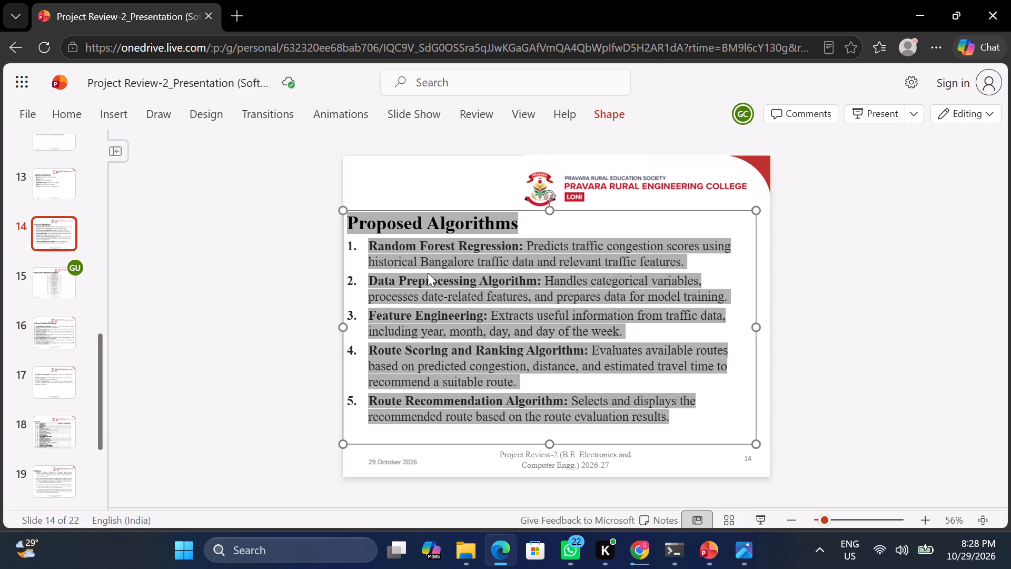
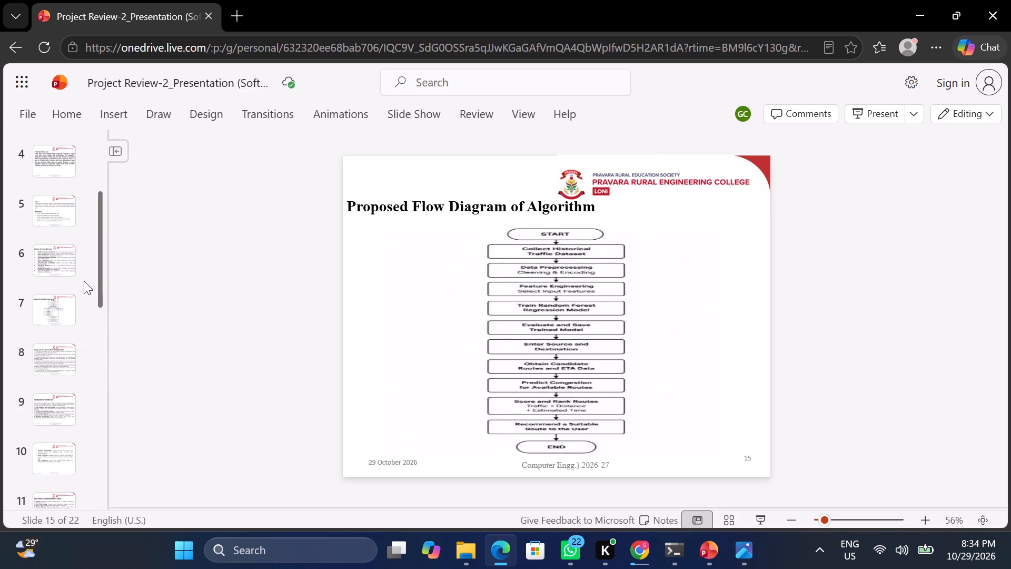
{"action": "scroll", "coordinate": [55, 336], "scroll_direction": "down", "scroll_amount": 6}
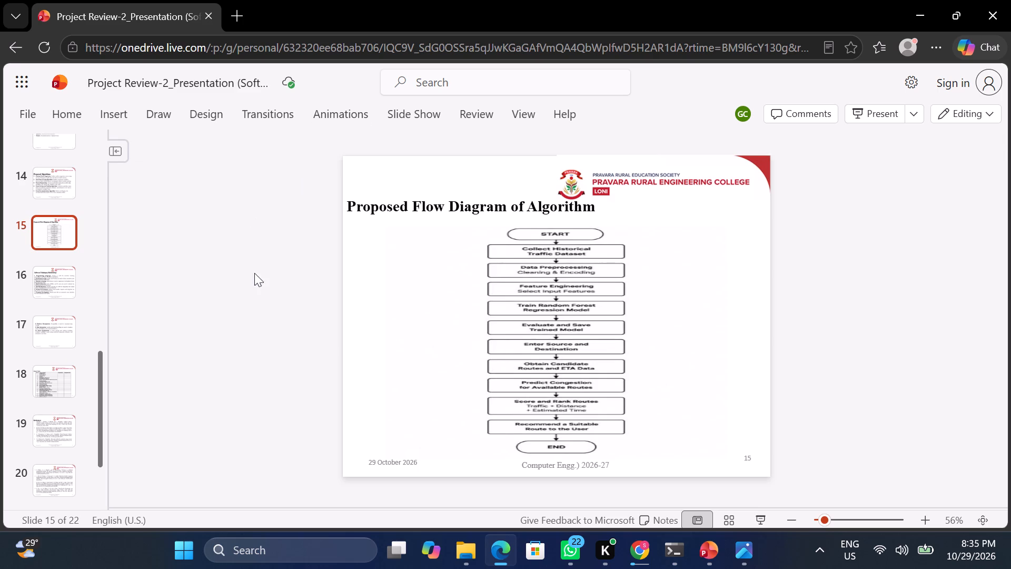
{"action": "left_click", "coordinate": [592, 292]}
{"action": "left_click", "coordinate": [327, 347]}
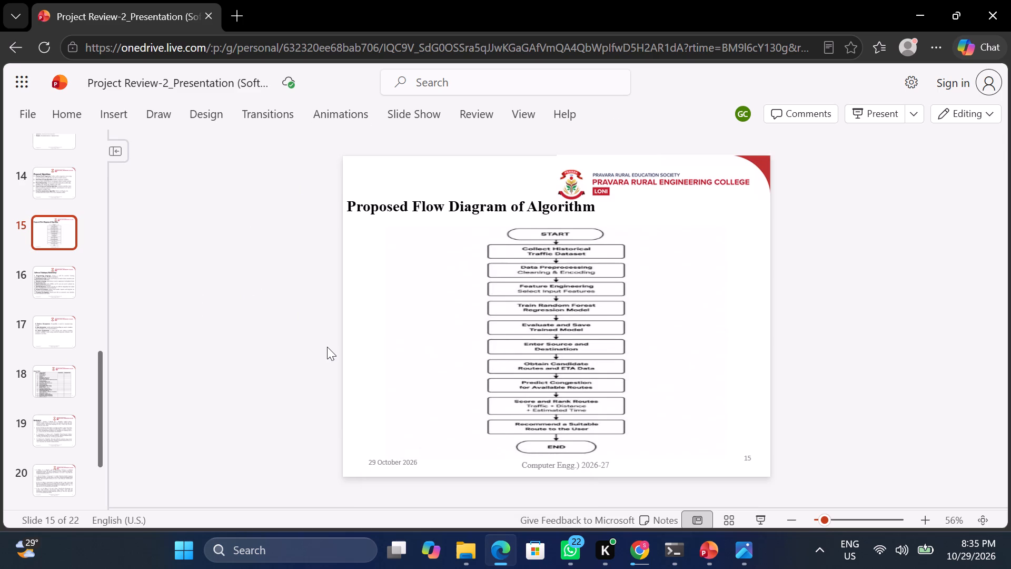
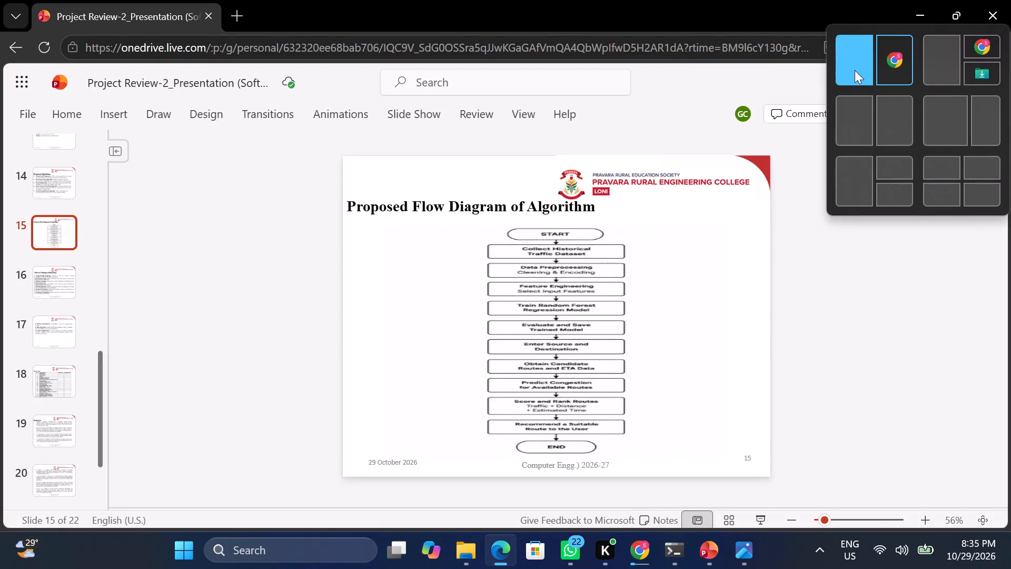
Place the online presentation beside its desktop PowerPoint copy and go through the desktop slides up to slide 16 for comparison.
{"action": "left_click", "coordinate": [853, 63]}
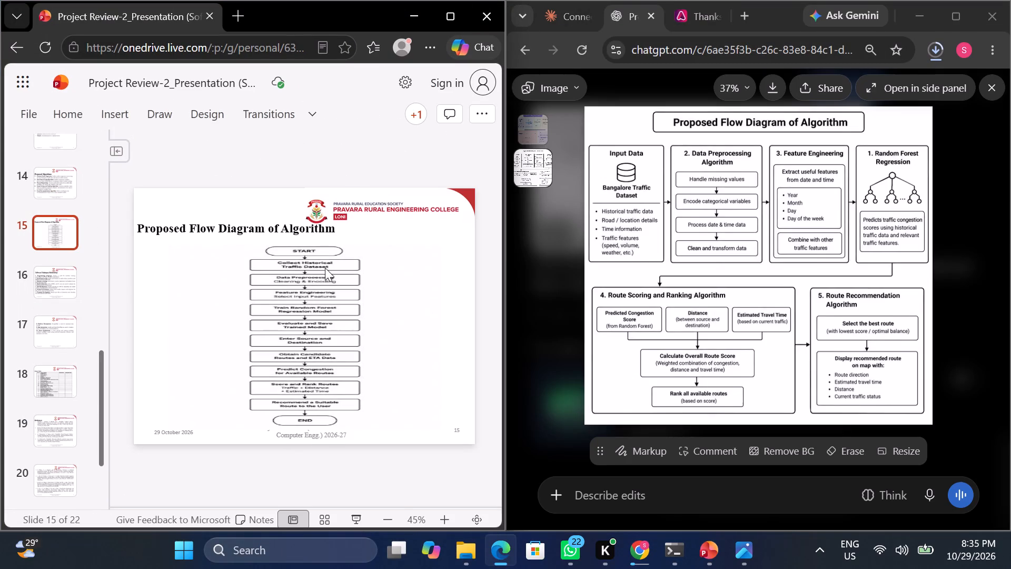
{"action": "left_click", "coordinate": [711, 553]}
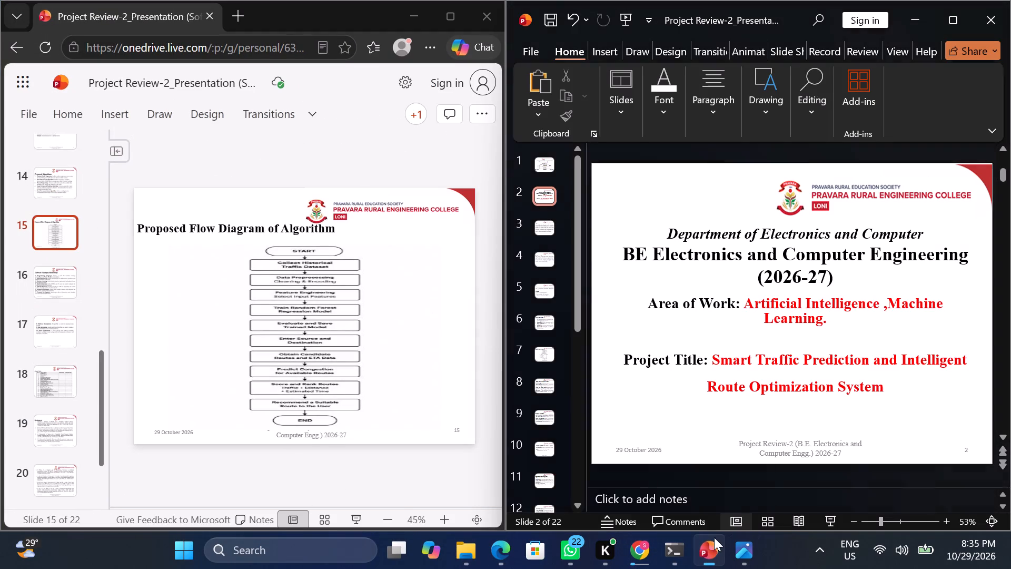
{"action": "scroll", "coordinate": [738, 190], "scroll_direction": "down", "scroll_amount": 7}
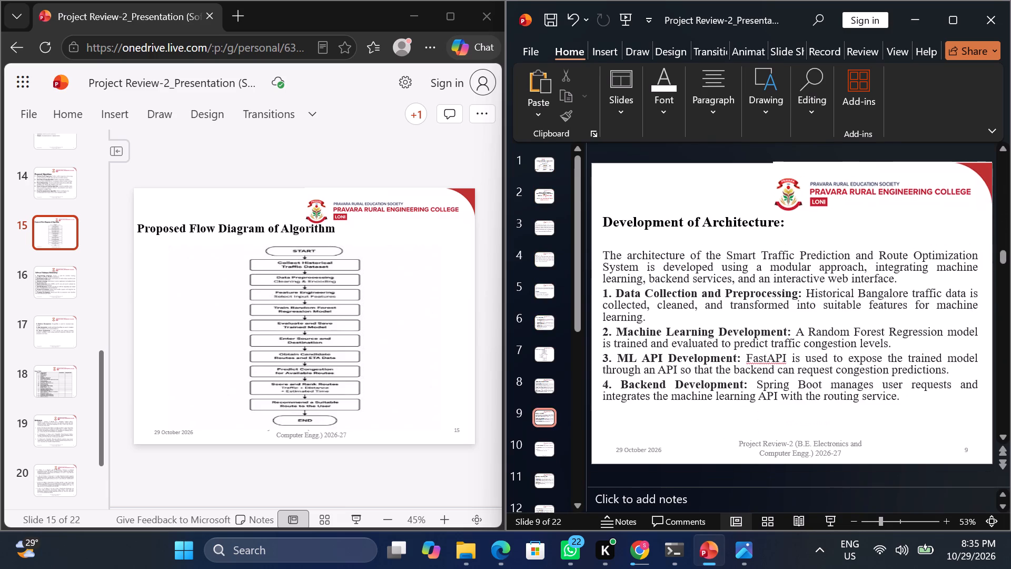
{"action": "scroll", "coordinate": [727, 219], "scroll_direction": "down", "scroll_amount": 7}
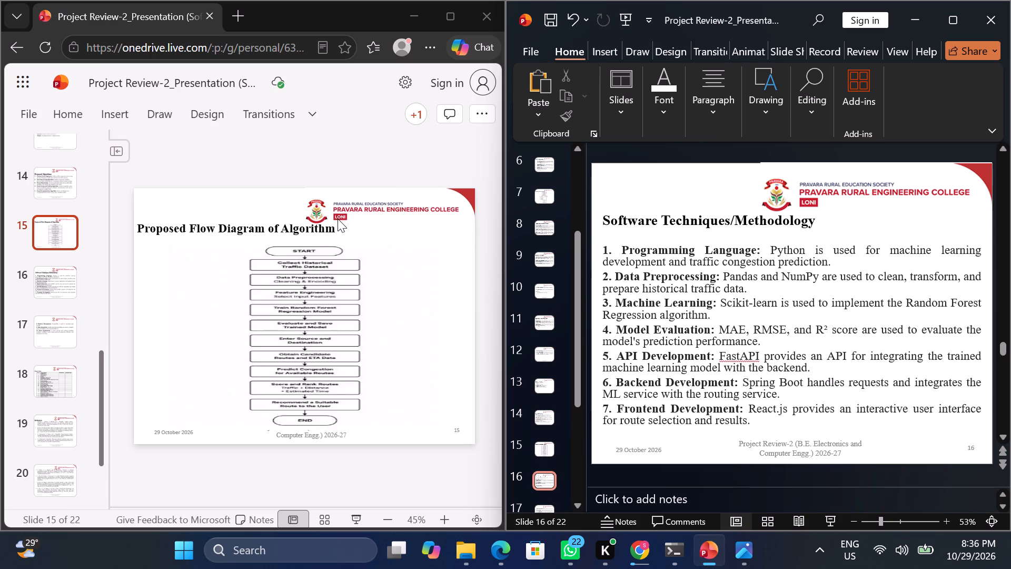
{"action": "scroll", "coordinate": [295, 244], "scroll_direction": "down", "scroll_amount": 1}
Enlarge the flow diagram picture on slide 15 slightly towards its upper-left corner, below the heading, and show the presentation full-screen.
{"action": "left_click", "coordinate": [293, 247]}
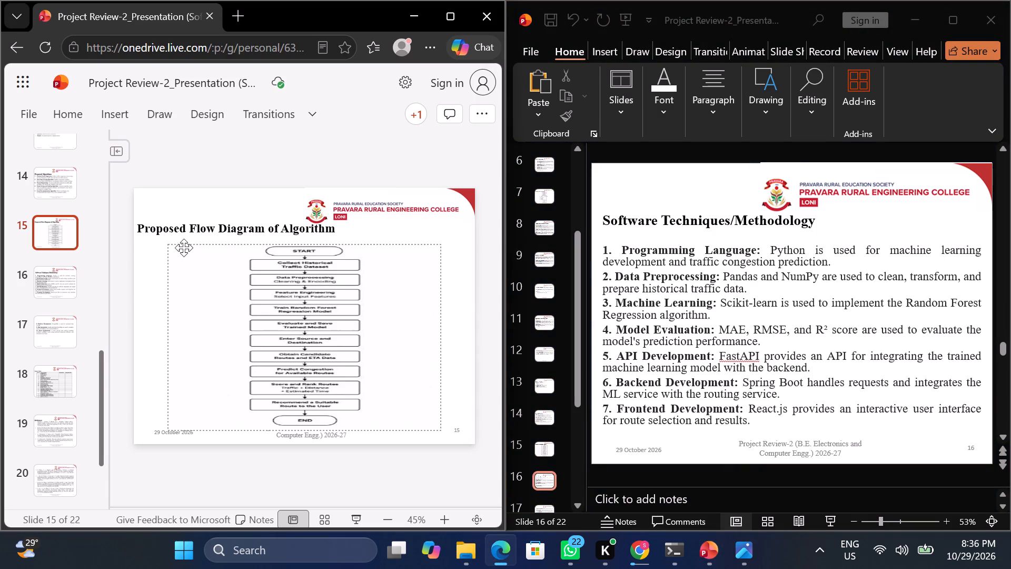
{"action": "left_click", "coordinate": [170, 249]}
{"action": "left_click_drag", "start_coordinate": [170, 247], "coordinate": [152, 242]}
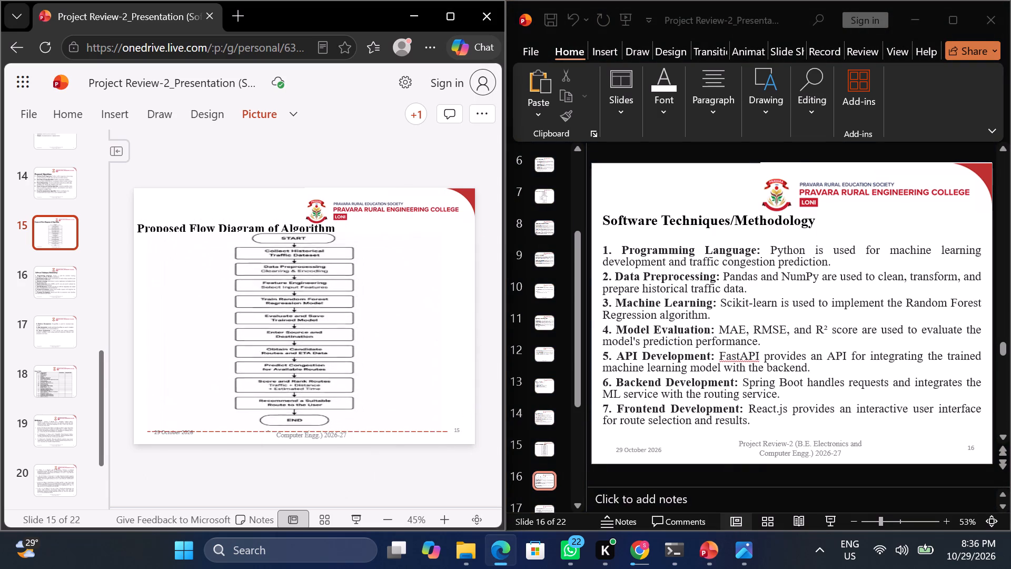
{"action": "left_click_drag", "start_coordinate": [152, 242], "coordinate": [158, 246]}
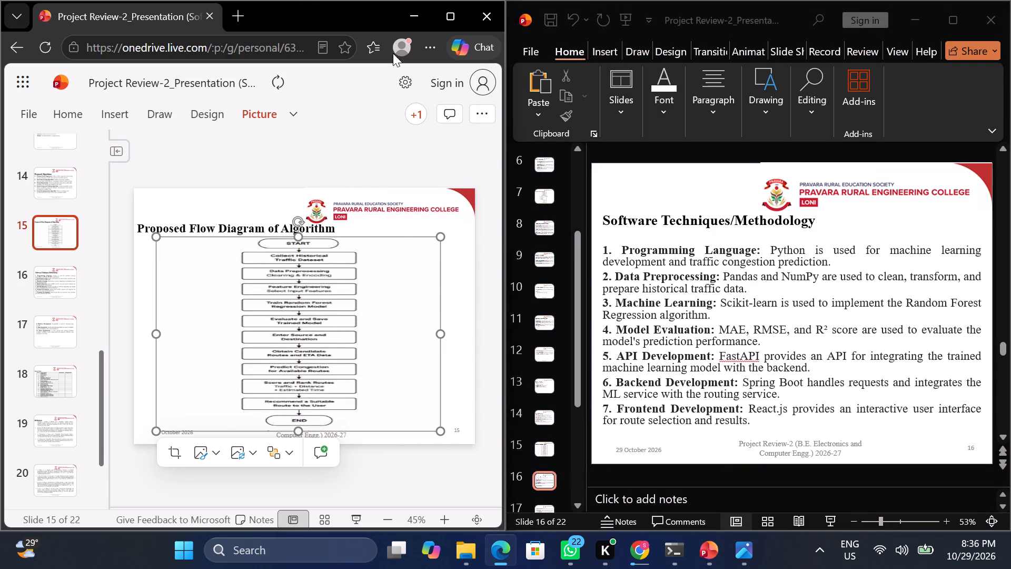
{"action": "left_click", "coordinate": [459, 12]}
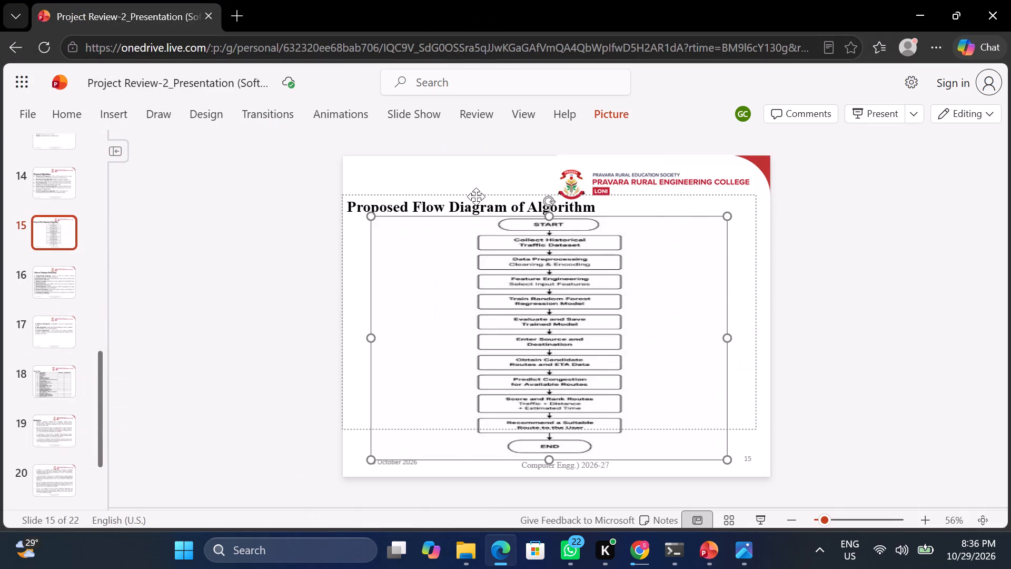
{"action": "left_click", "coordinate": [905, 266]}
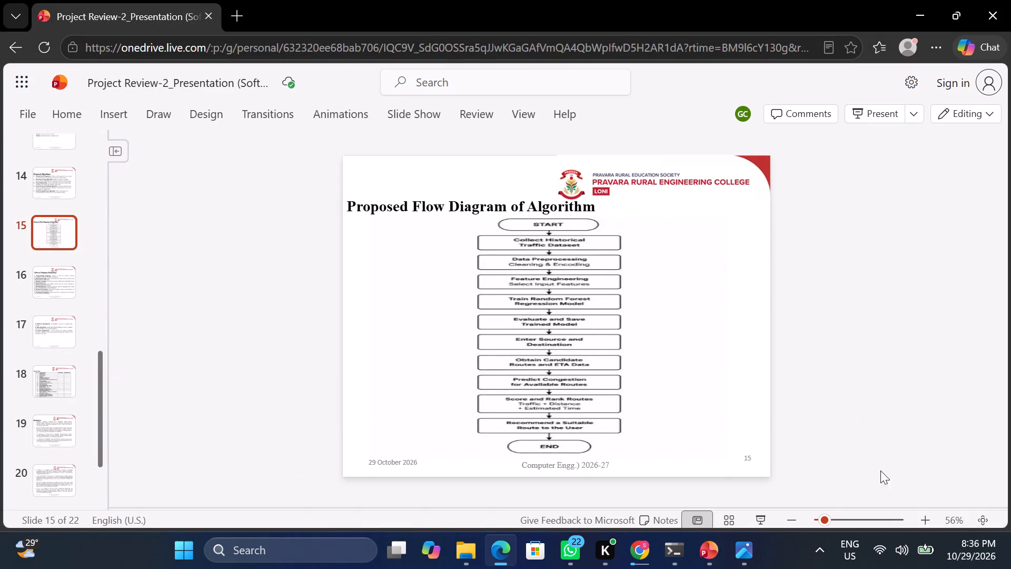
{"action": "left_click", "coordinate": [825, 517]}
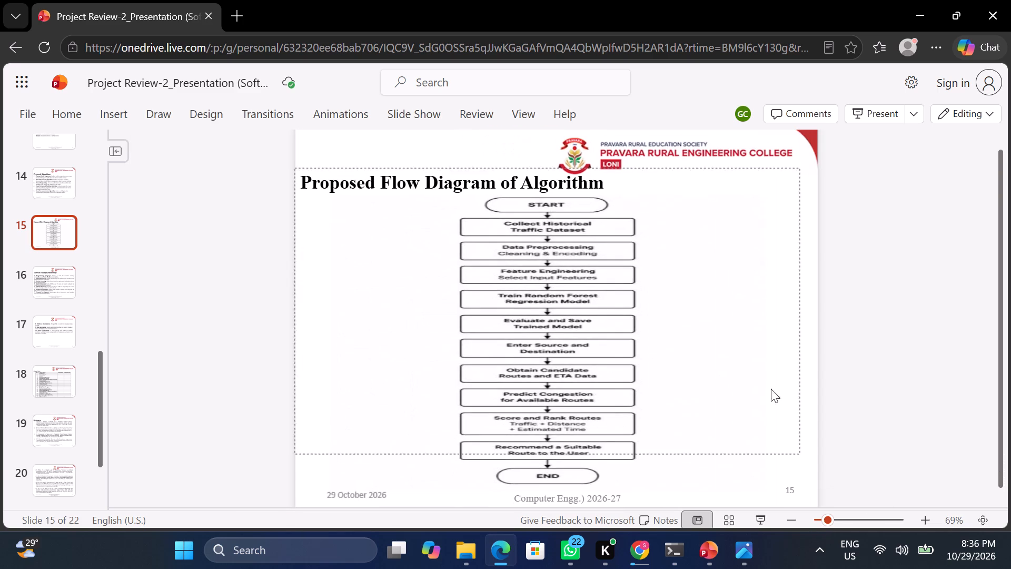
{"action": "scroll", "coordinate": [749, 363], "scroll_direction": "down", "scroll_amount": 1}
{"action": "scroll", "coordinate": [749, 363], "scroll_direction": "up", "scroll_amount": 1}
{"action": "scroll", "coordinate": [749, 363], "scroll_direction": "down", "scroll_amount": 2}
{"action": "scroll", "coordinate": [749, 363], "scroll_direction": "up", "scroll_amount": 2}
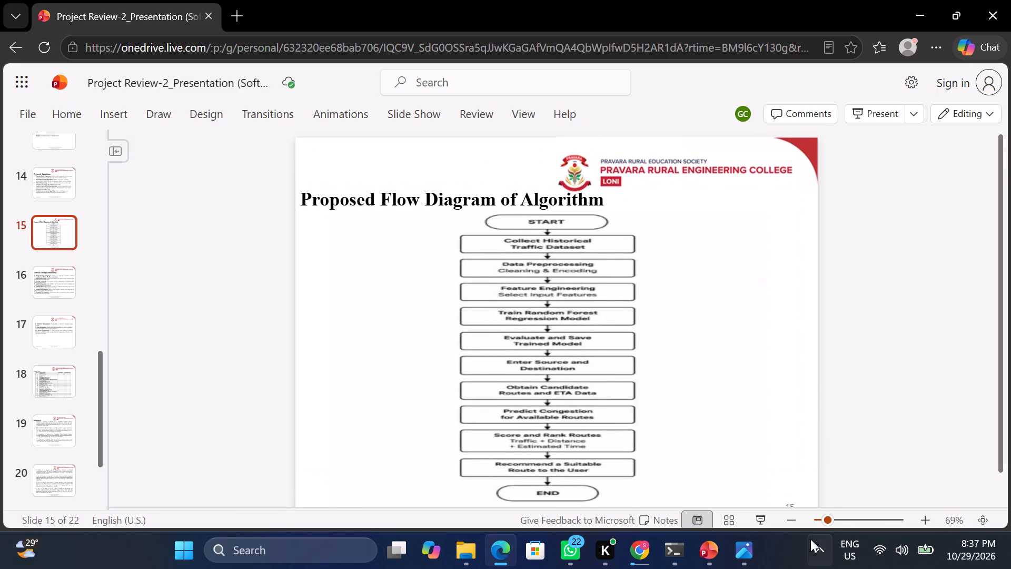
{"action": "left_click", "coordinate": [830, 518]}
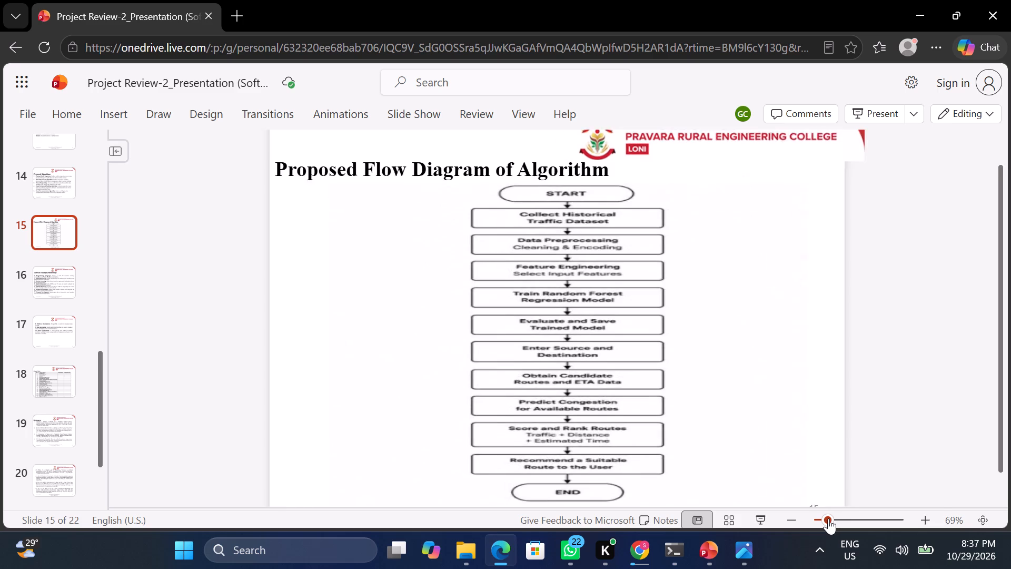
{"action": "scroll", "coordinate": [881, 403], "scroll_direction": "down", "scroll_amount": 1}
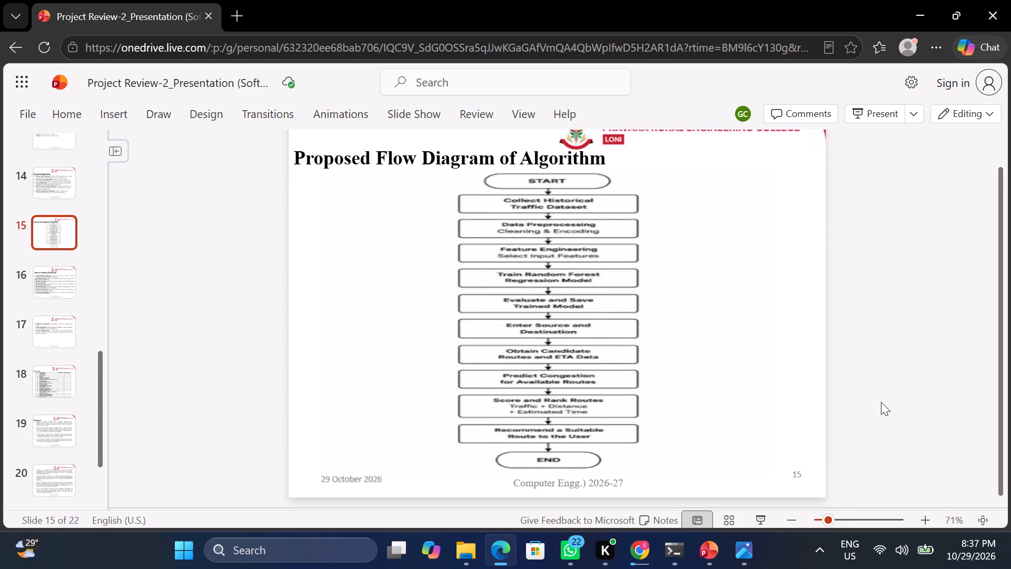
{"action": "scroll", "coordinate": [879, 403], "scroll_direction": "up", "scroll_amount": 1}
{"action": "scroll", "coordinate": [879, 403], "scroll_direction": "down", "scroll_amount": 2}
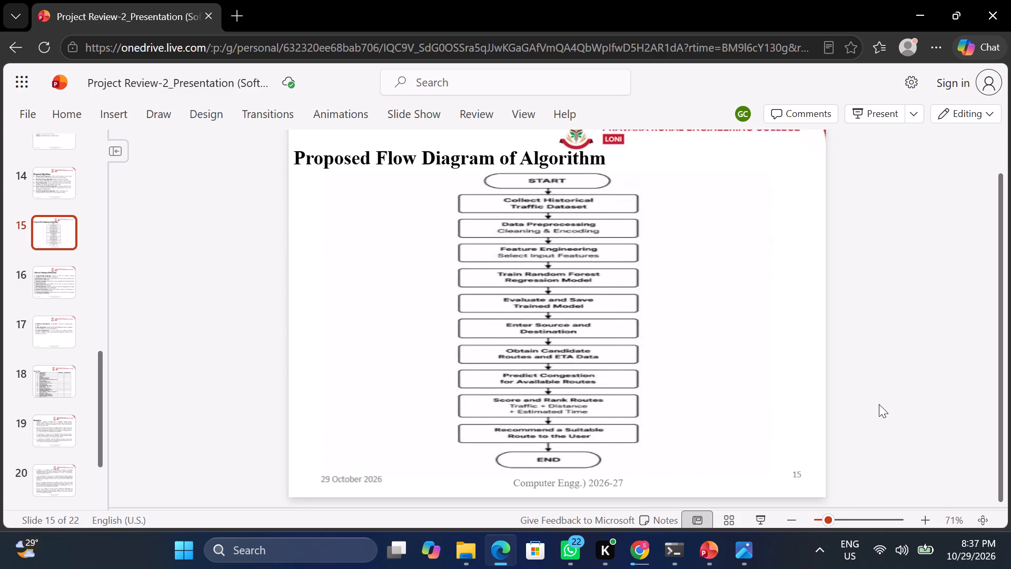
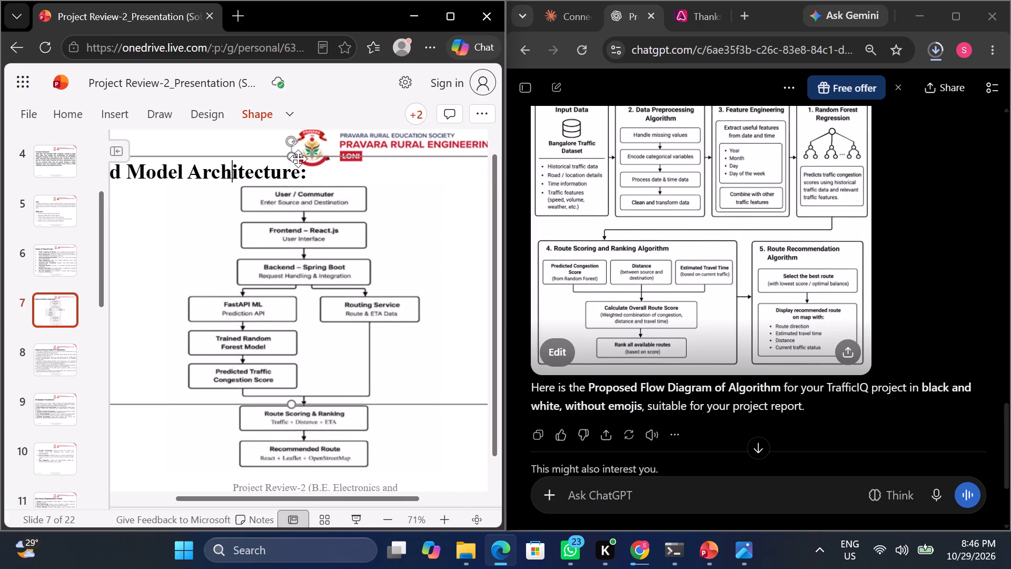
{"action": "left_click", "coordinate": [243, 148]}
{"action": "left_click", "coordinate": [279, 175]}
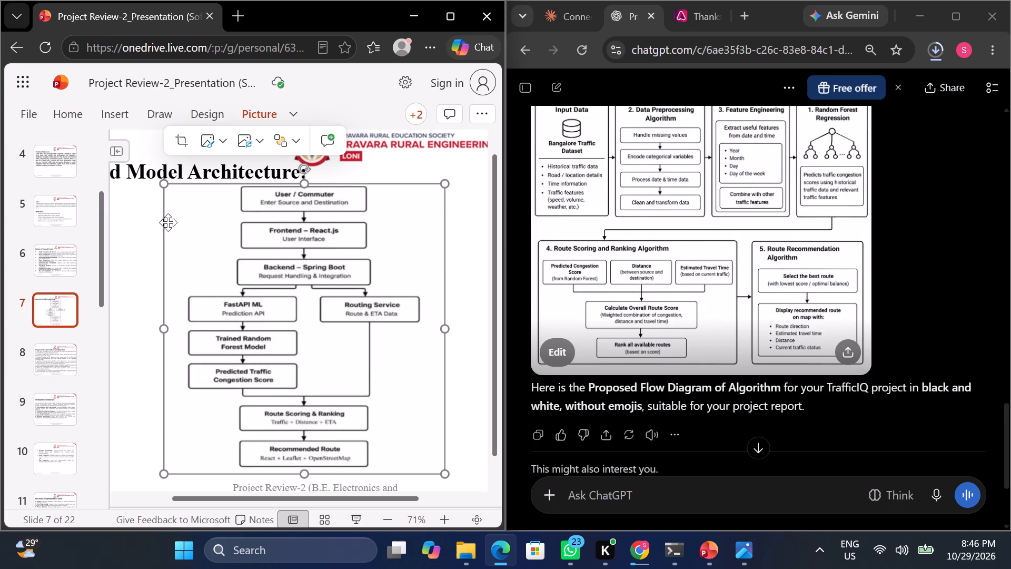
Read the architecture explanation on slide 8, maximize the presentation window, and check it against the diagram on slide 7.
{"action": "left_click", "coordinate": [52, 365]}
{"action": "scroll", "coordinate": [281, 293], "scroll_direction": "up", "scroll_amount": 1}
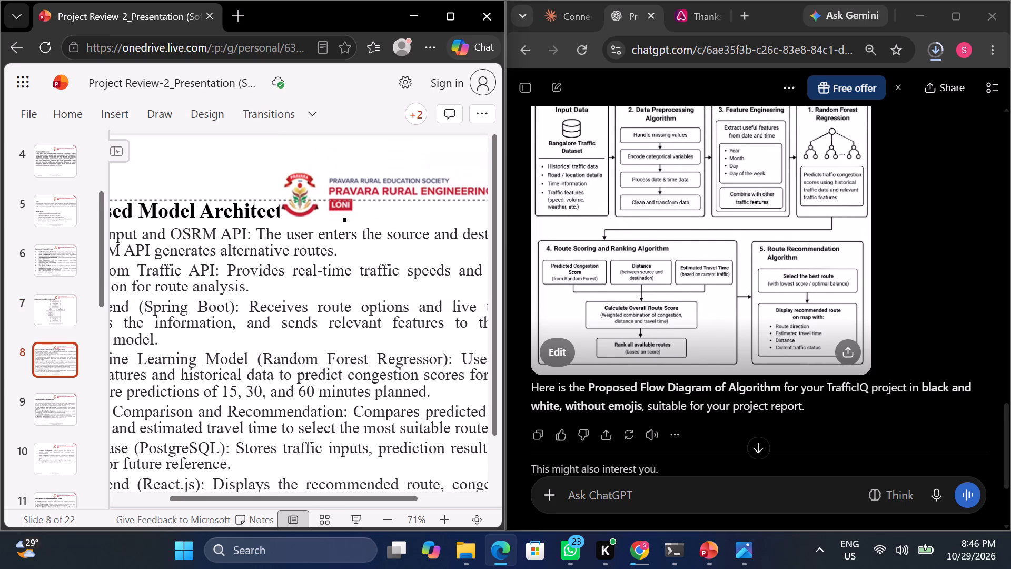
{"action": "scroll", "coordinate": [281, 293], "scroll_direction": "down", "scroll_amount": 1}
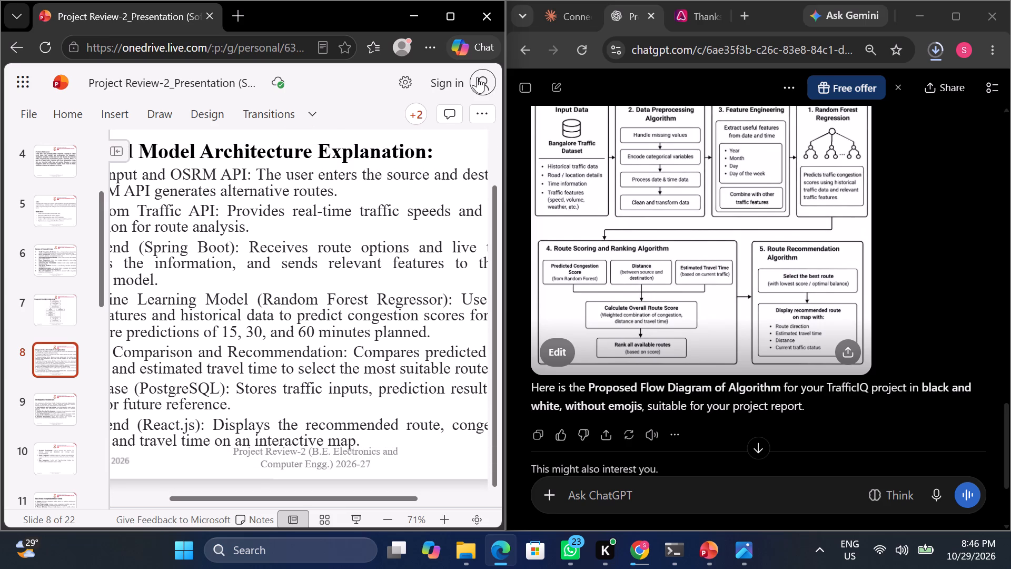
{"action": "left_click", "coordinate": [458, 16]}
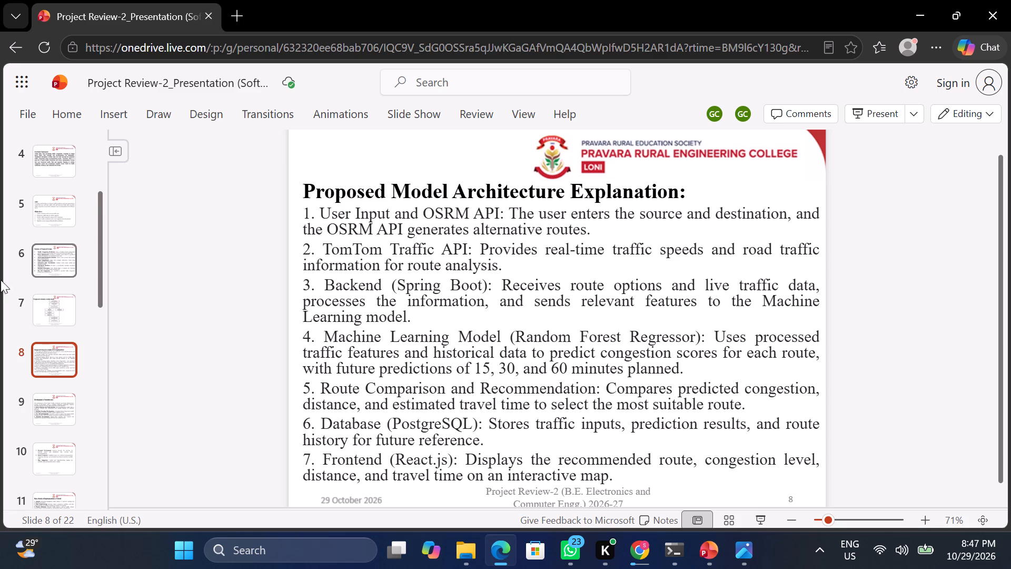
{"action": "left_click", "coordinate": [34, 310]}
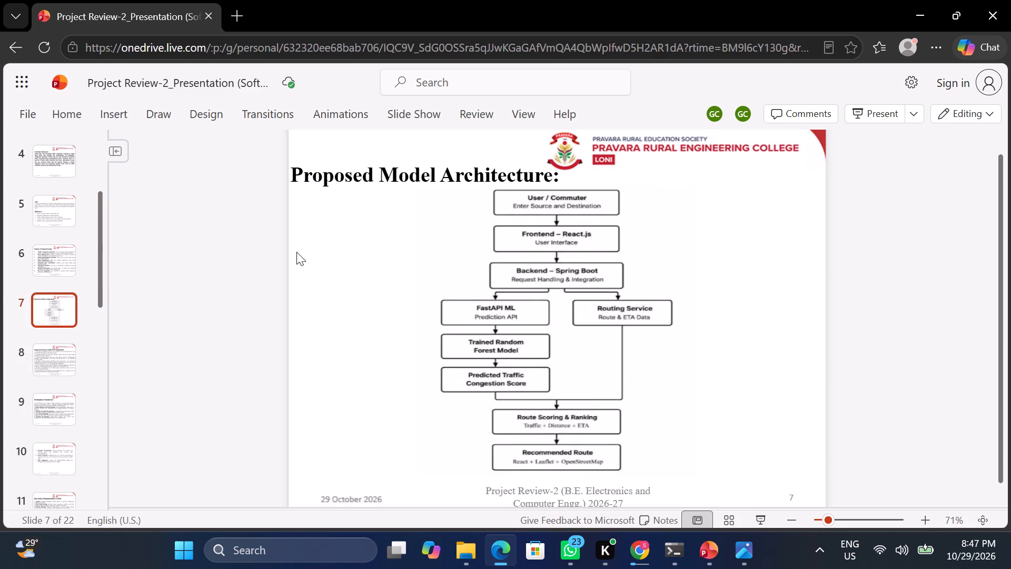
{"action": "scroll", "coordinate": [43, 396], "scroll_direction": "down", "scroll_amount": 2}
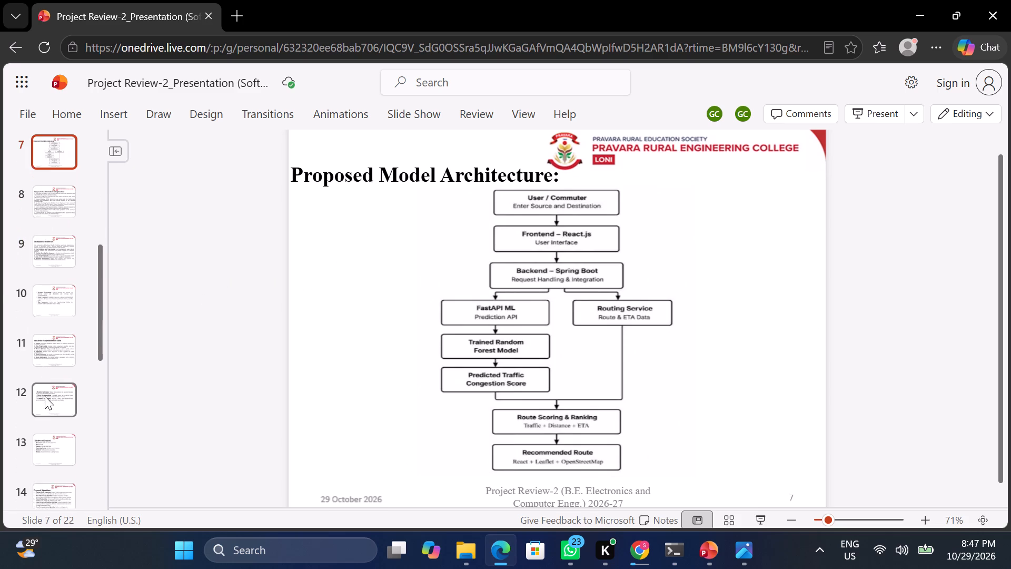
{"action": "scroll", "coordinate": [45, 396], "scroll_direction": "down", "scroll_amount": 1}
{"action": "scroll", "coordinate": [51, 393], "scroll_direction": "up", "scroll_amount": 3}
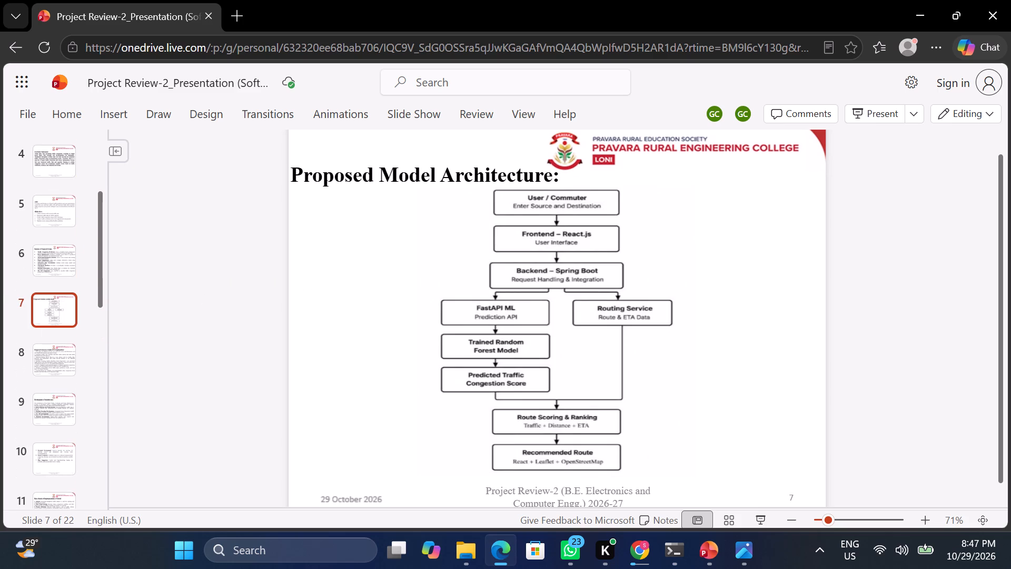
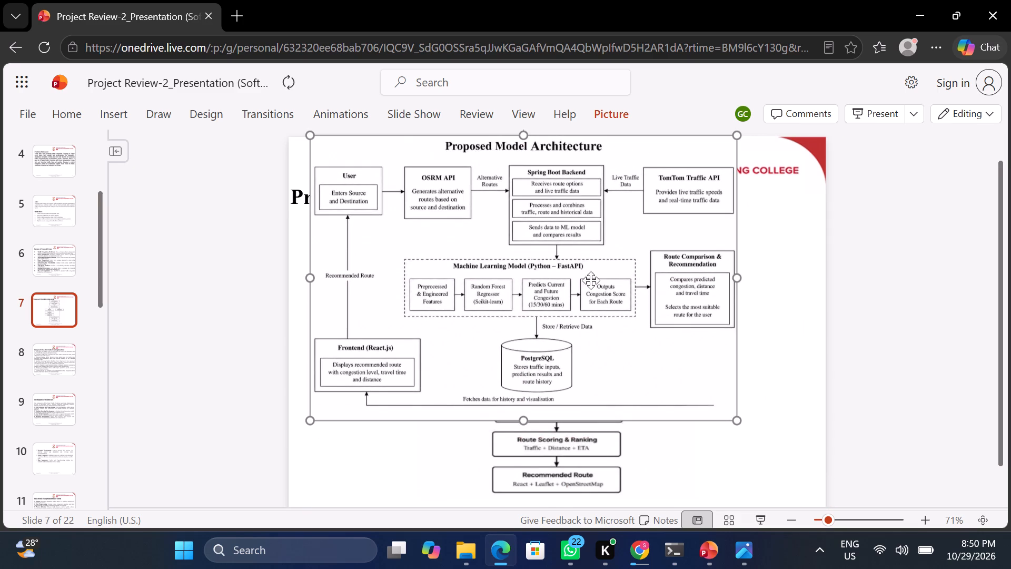
Cut the old architecture flowchart picture lying behind the new Proposed Model Architecture diagram on slide 7.
{"action": "left_click", "coordinate": [580, 469]}
{"action": "right_click", "coordinate": [596, 458]}
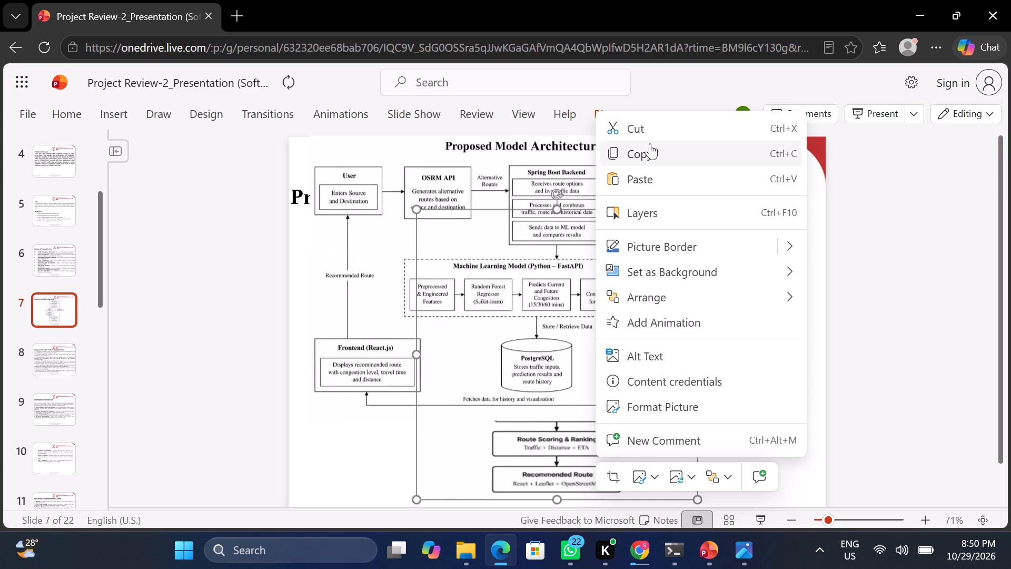
{"action": "left_click", "coordinate": [650, 139]}
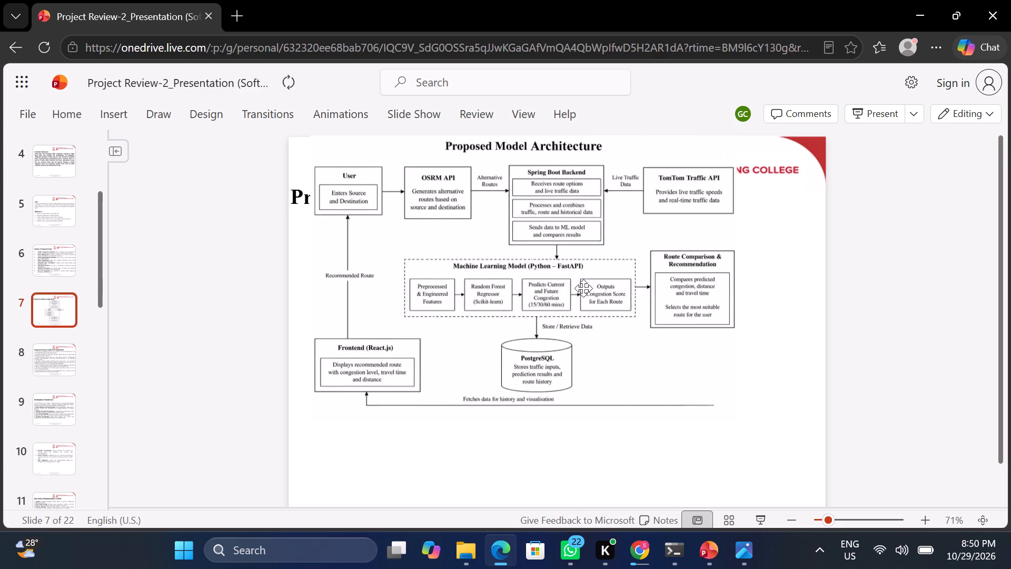
Move the new Proposed Model Architecture diagram down on slide 7 so it sits below the slide heading.
{"action": "left_click", "coordinate": [583, 288]}
{"action": "left_click_drag", "start_coordinate": [572, 255], "coordinate": [594, 321]}
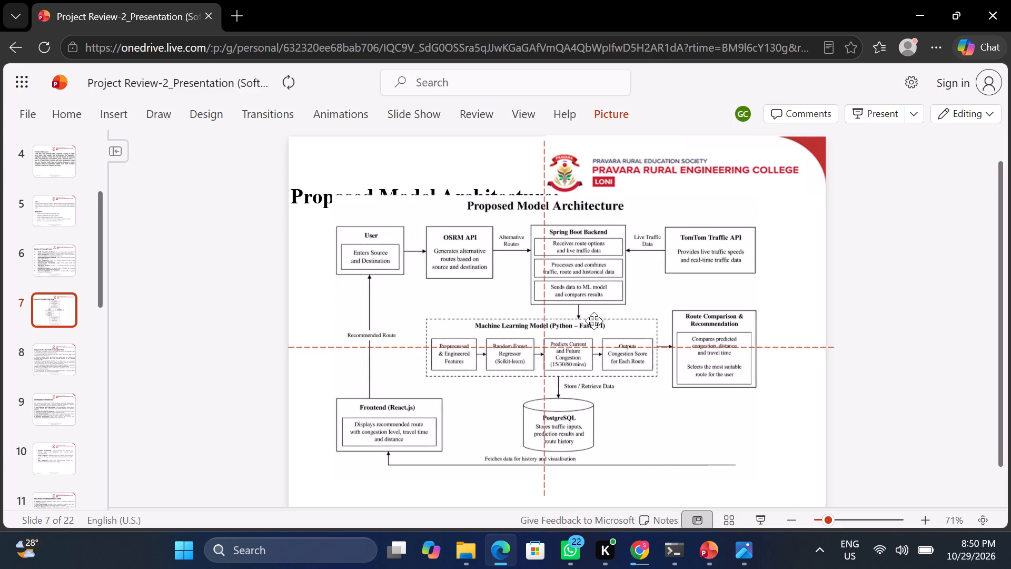
{"action": "left_click_drag", "start_coordinate": [594, 321], "coordinate": [589, 330]}
{"action": "left_click", "coordinate": [592, 269]}
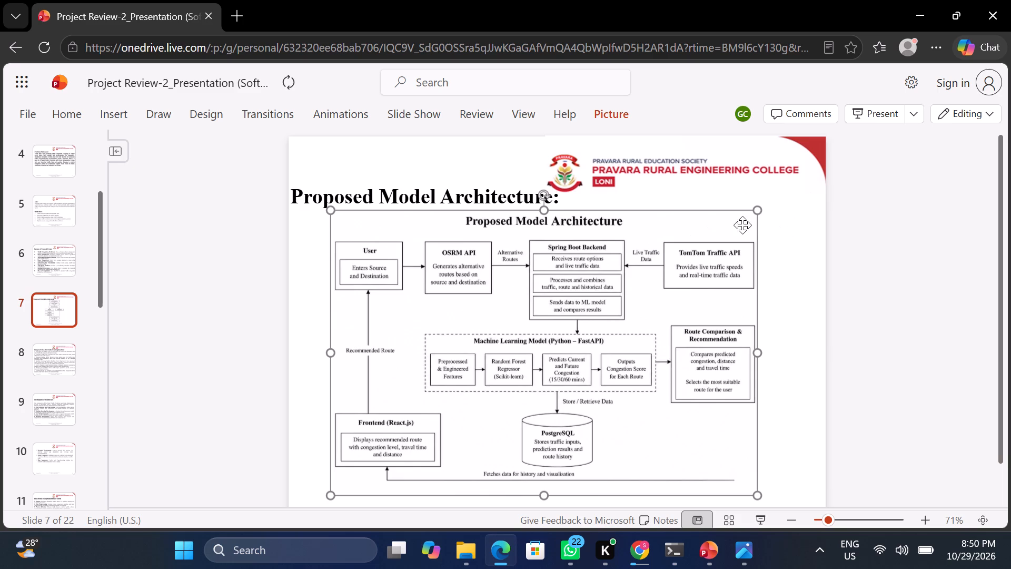
Enlarge the architecture diagram slightly from a corner and shift it toward the right side of slide 7, below the heading.
{"action": "left_click", "coordinate": [756, 209]}
{"action": "left_click_drag", "start_coordinate": [756, 209], "coordinate": [774, 212]}
{"action": "left_click_drag", "start_coordinate": [712, 278], "coordinate": [734, 291]}
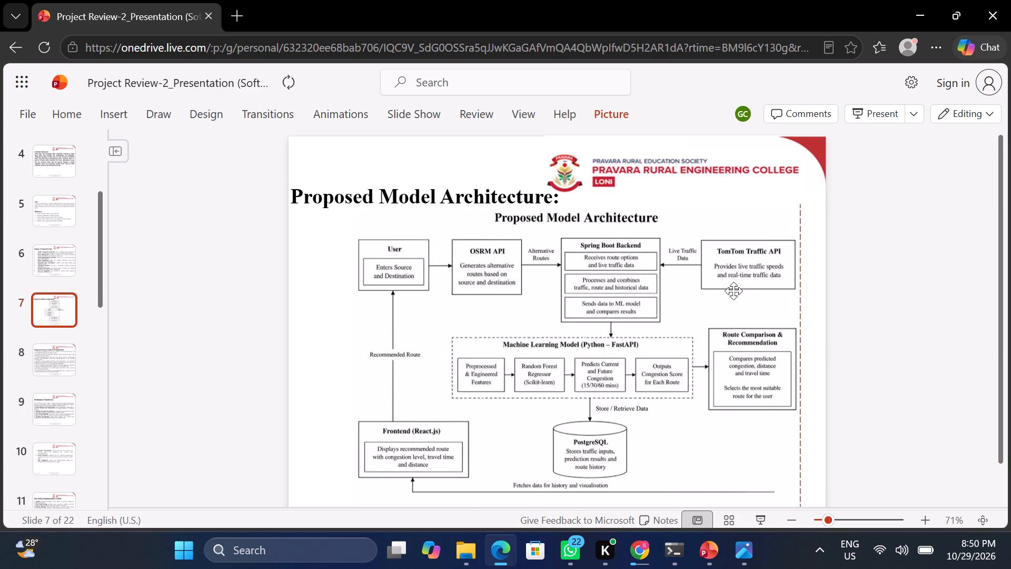
{"action": "left_click_drag", "start_coordinate": [734, 291], "coordinate": [729, 289]}
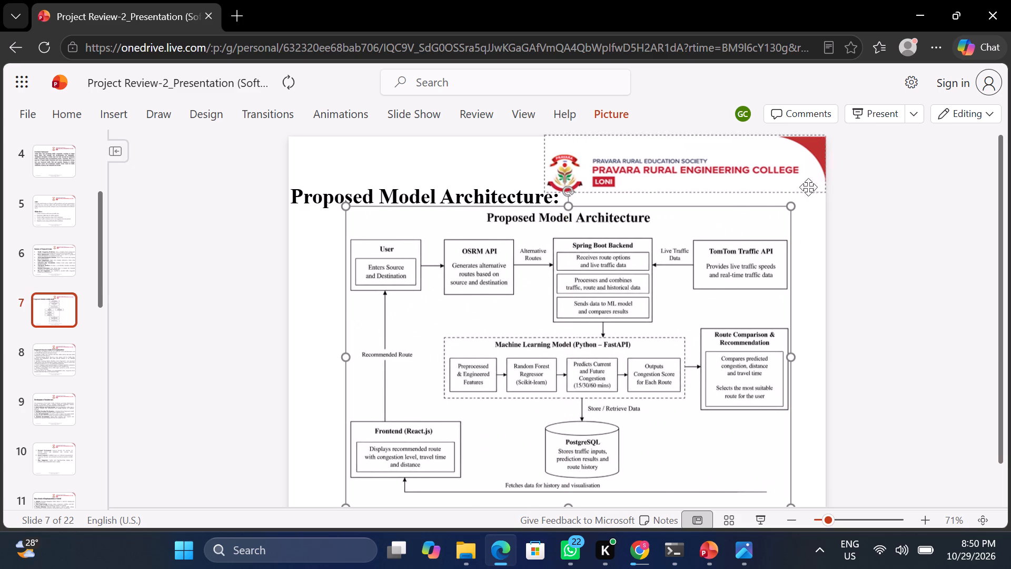
{"action": "left_click", "coordinate": [889, 211]}
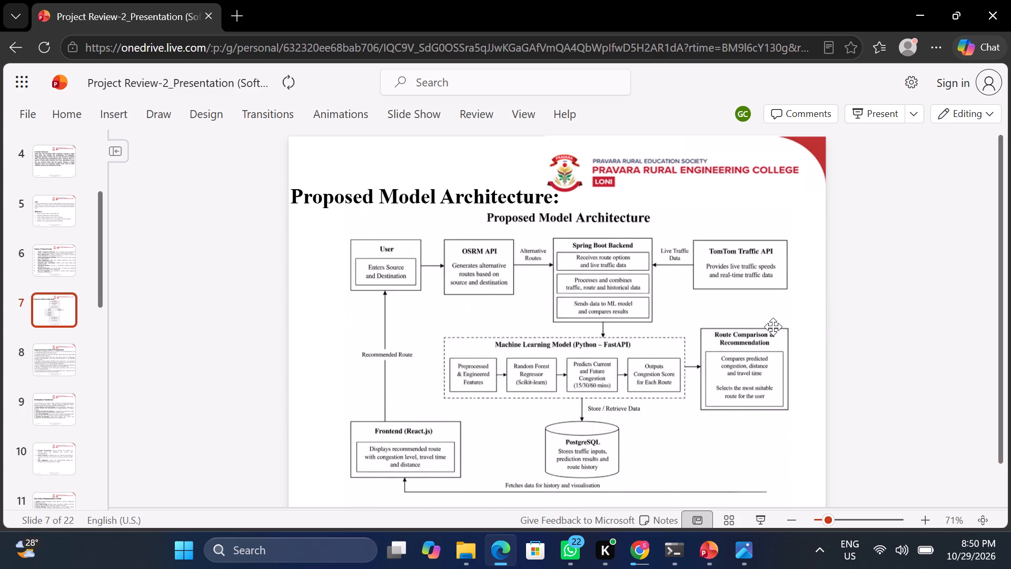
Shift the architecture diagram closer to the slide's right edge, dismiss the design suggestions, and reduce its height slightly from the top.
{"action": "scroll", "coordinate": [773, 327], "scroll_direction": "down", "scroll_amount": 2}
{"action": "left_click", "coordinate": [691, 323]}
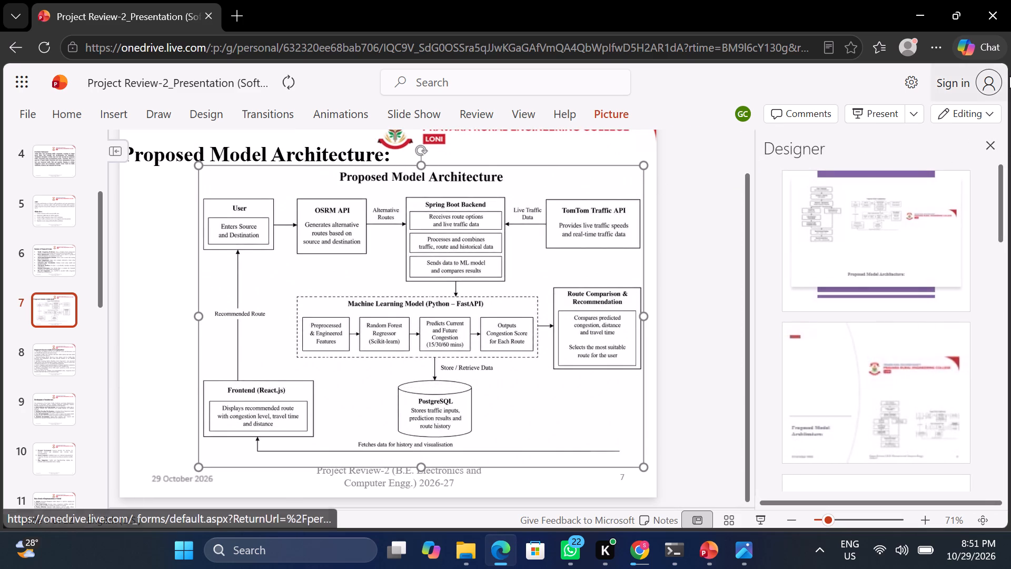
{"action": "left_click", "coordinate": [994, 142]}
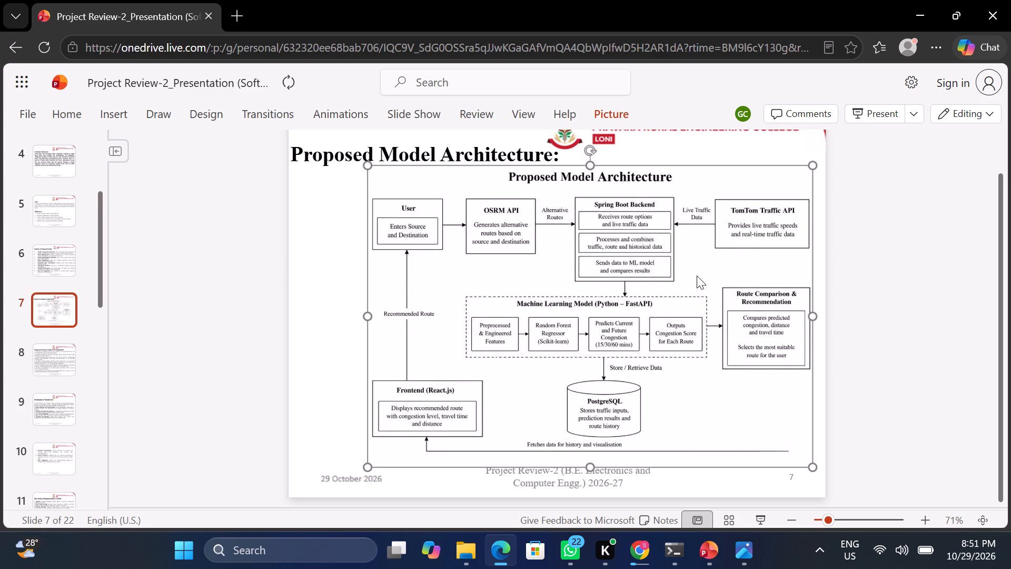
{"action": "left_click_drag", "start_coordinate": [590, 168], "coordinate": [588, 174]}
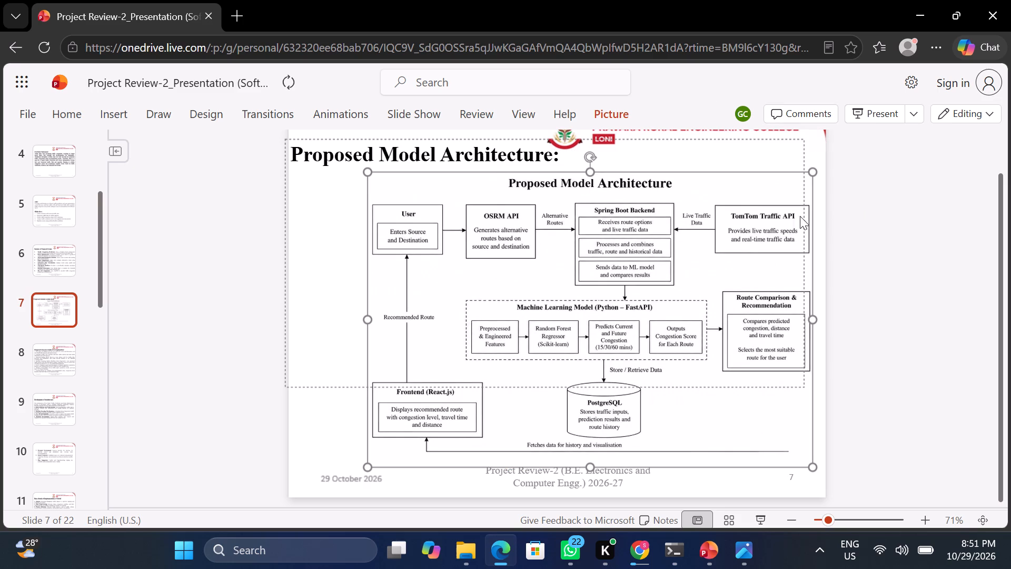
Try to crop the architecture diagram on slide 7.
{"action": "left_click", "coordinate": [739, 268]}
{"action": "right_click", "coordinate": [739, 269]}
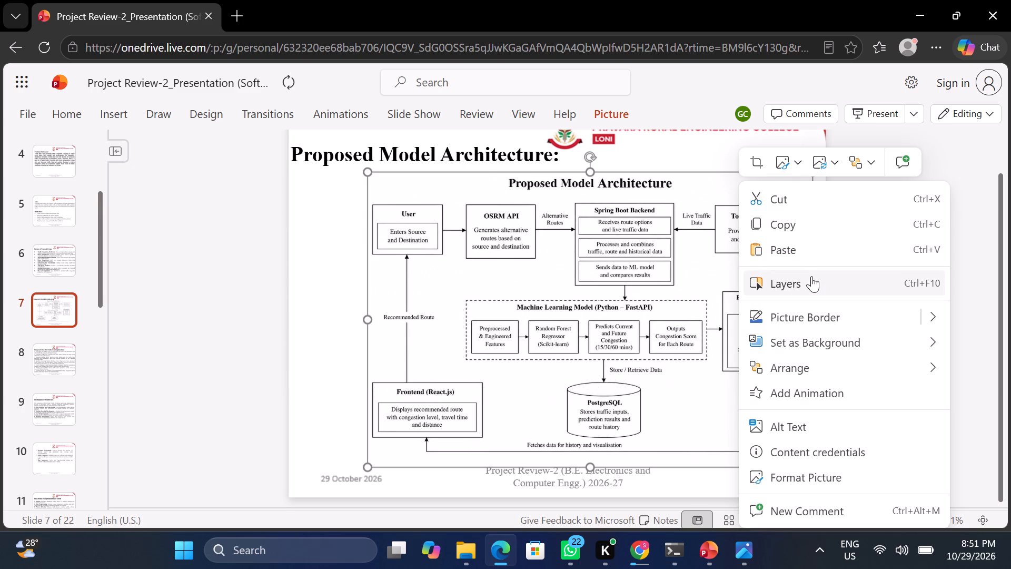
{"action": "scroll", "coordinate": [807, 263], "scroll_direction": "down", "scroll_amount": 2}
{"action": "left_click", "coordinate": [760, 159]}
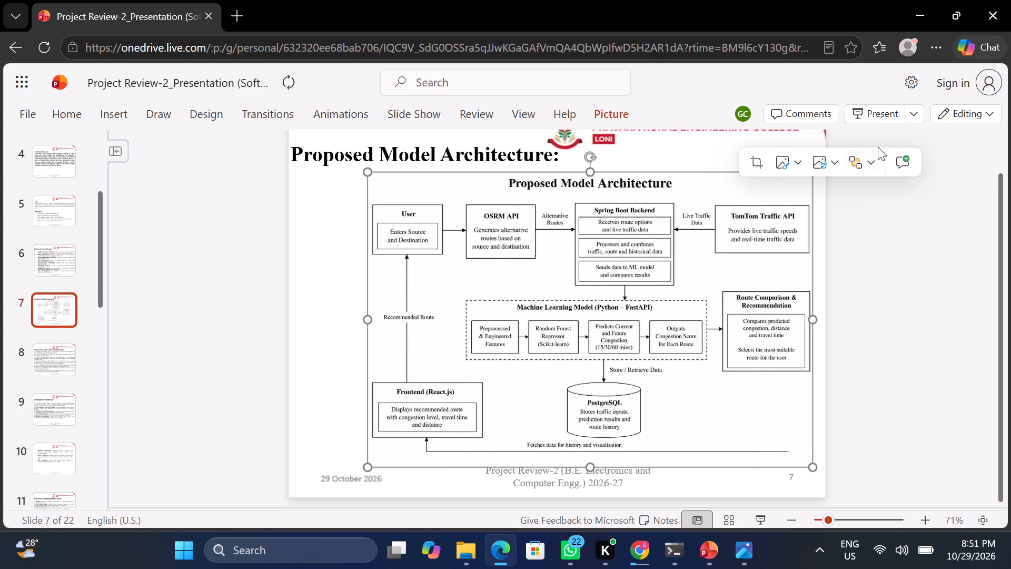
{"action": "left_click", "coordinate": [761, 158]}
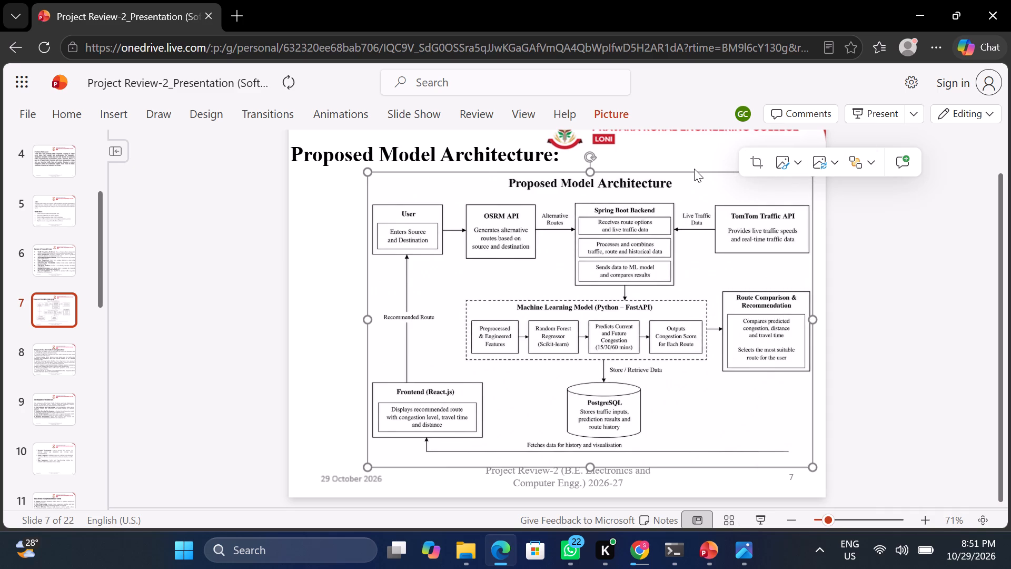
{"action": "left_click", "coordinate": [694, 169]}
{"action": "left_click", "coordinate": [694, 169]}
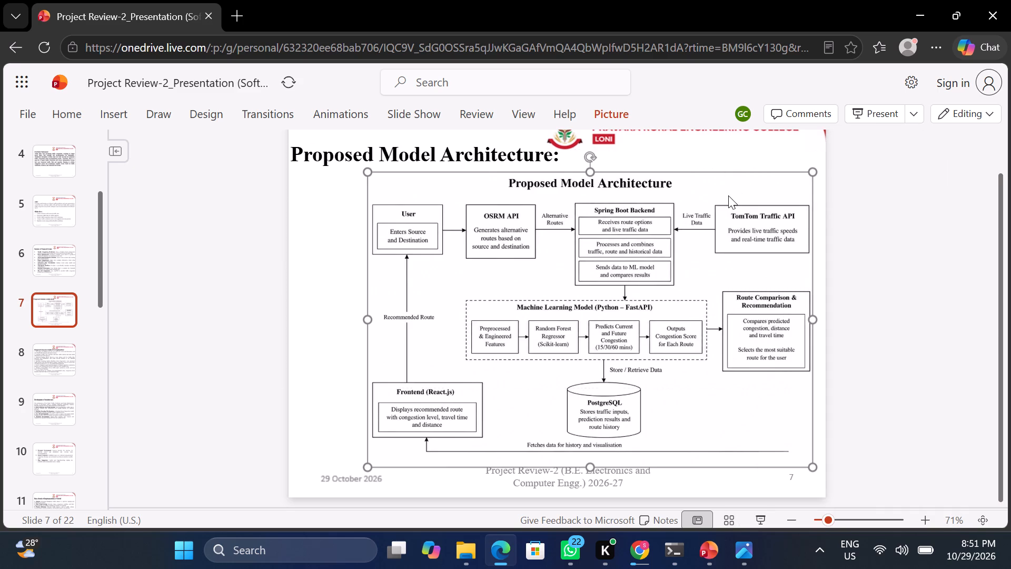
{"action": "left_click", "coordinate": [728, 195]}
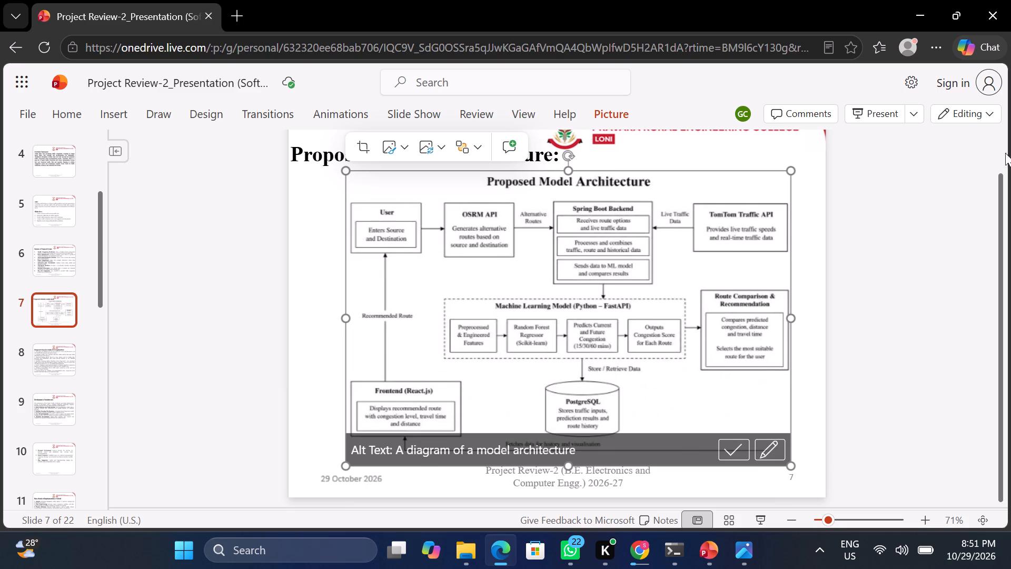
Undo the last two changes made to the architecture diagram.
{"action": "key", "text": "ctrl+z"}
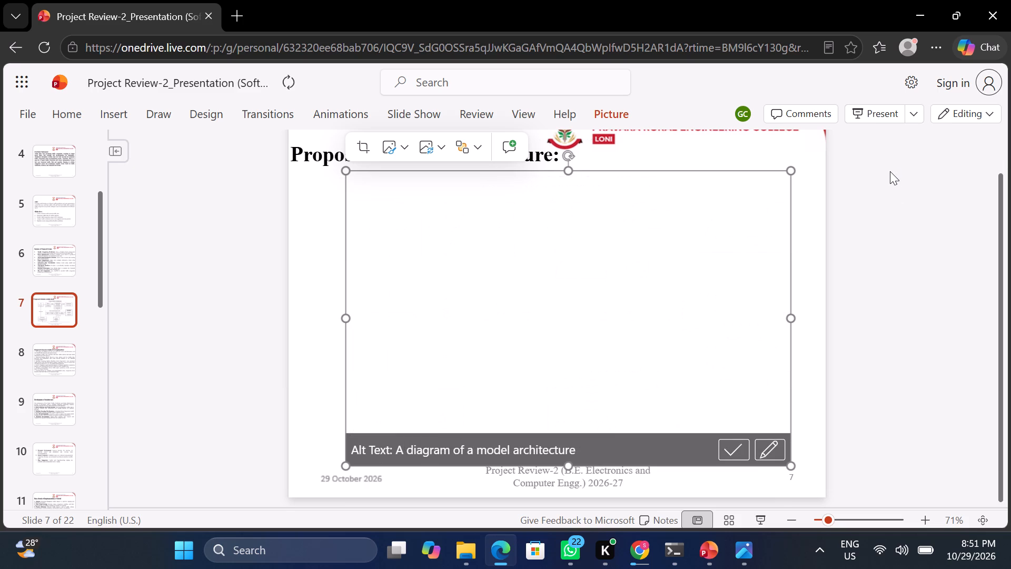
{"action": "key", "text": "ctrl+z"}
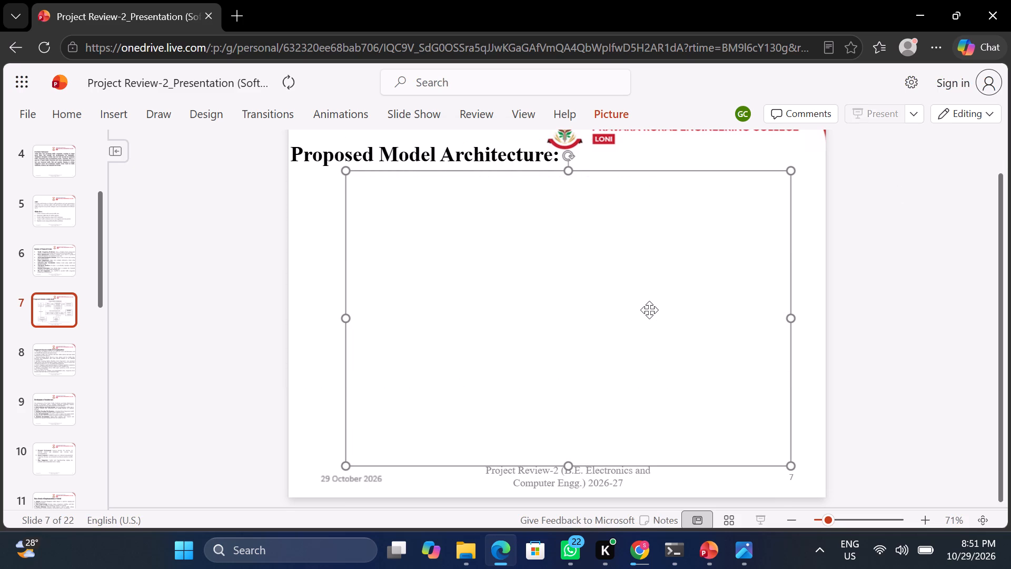
Reduce the architecture diagram's height from its top edge so that it clears the slide heading.
{"action": "left_click", "coordinate": [649, 310]}
{"action": "left_click", "coordinate": [649, 310]}
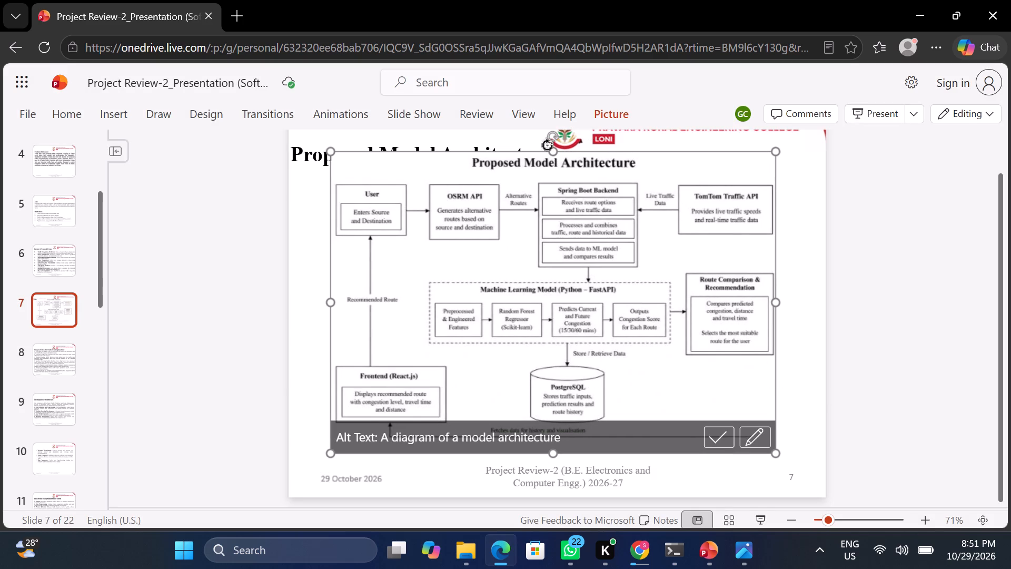
{"action": "left_click_drag", "start_coordinate": [553, 152], "coordinate": [556, 169]}
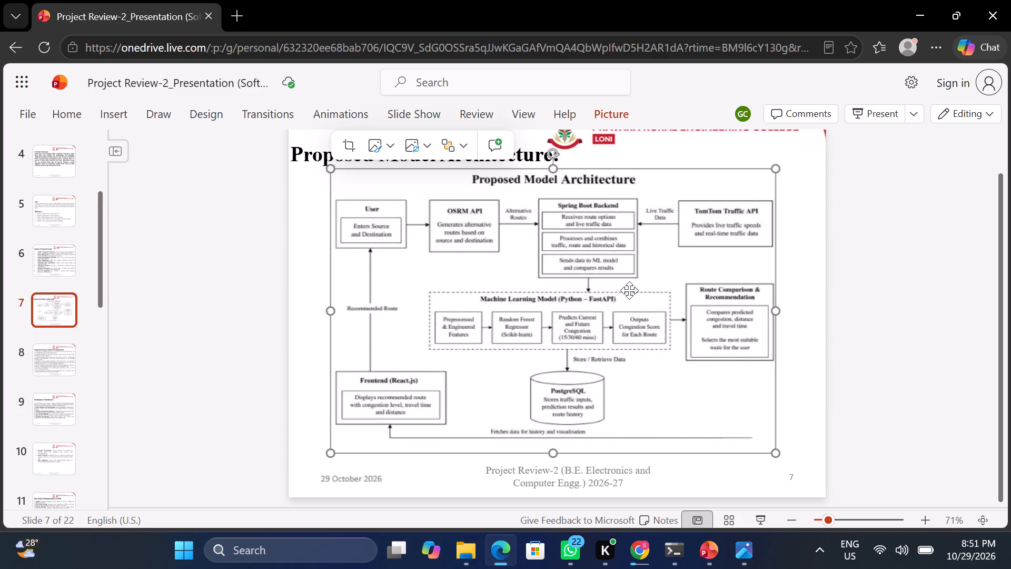
{"action": "left_click", "coordinate": [637, 312]}
{"action": "left_click", "coordinate": [943, 306]}
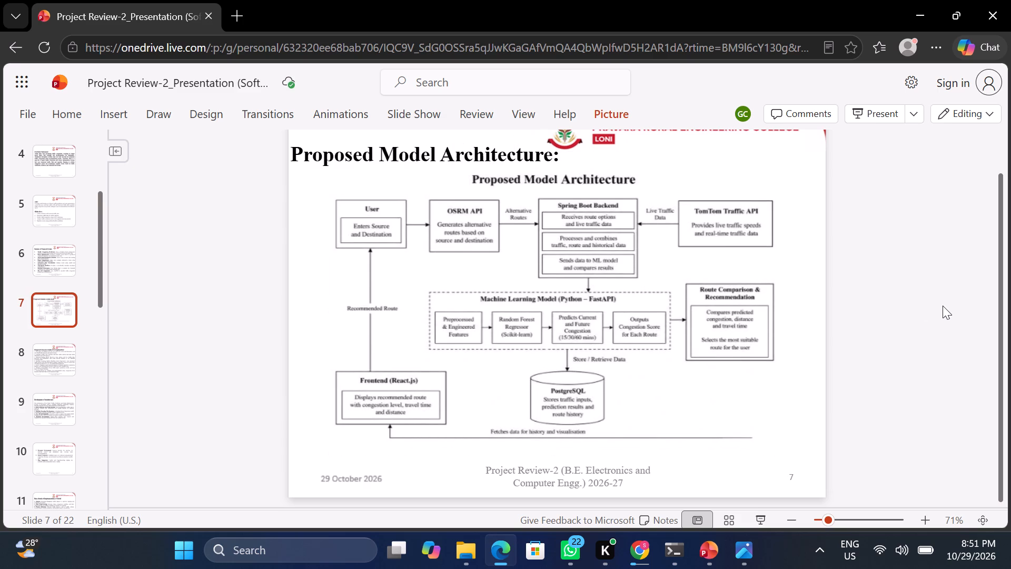
Crop the top of the slide 7 architecture diagram to remove its built-in "Proposed Model Architecture" title.
{"action": "left_click", "coordinate": [608, 325]}
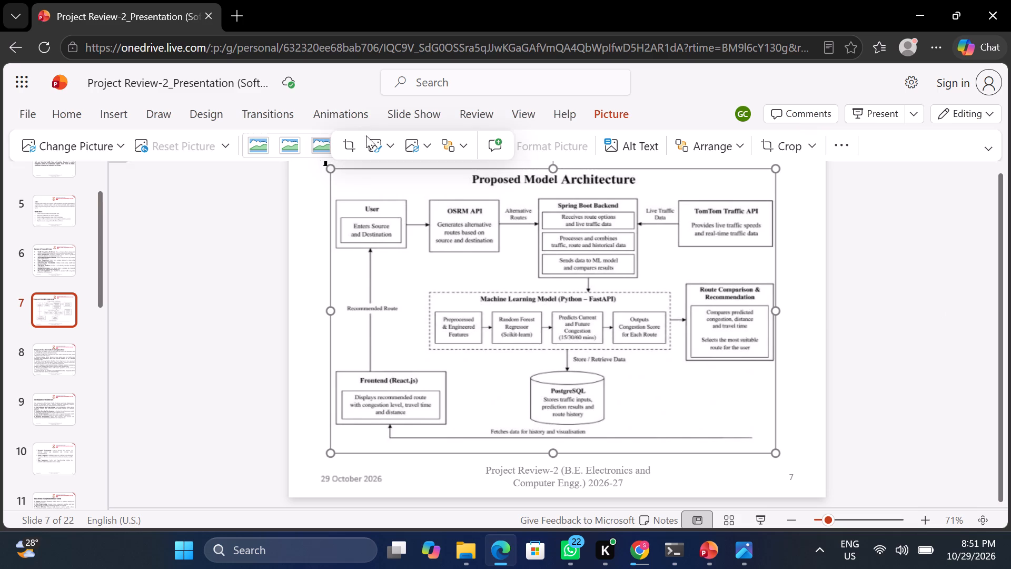
{"action": "left_click", "coordinate": [351, 147]}
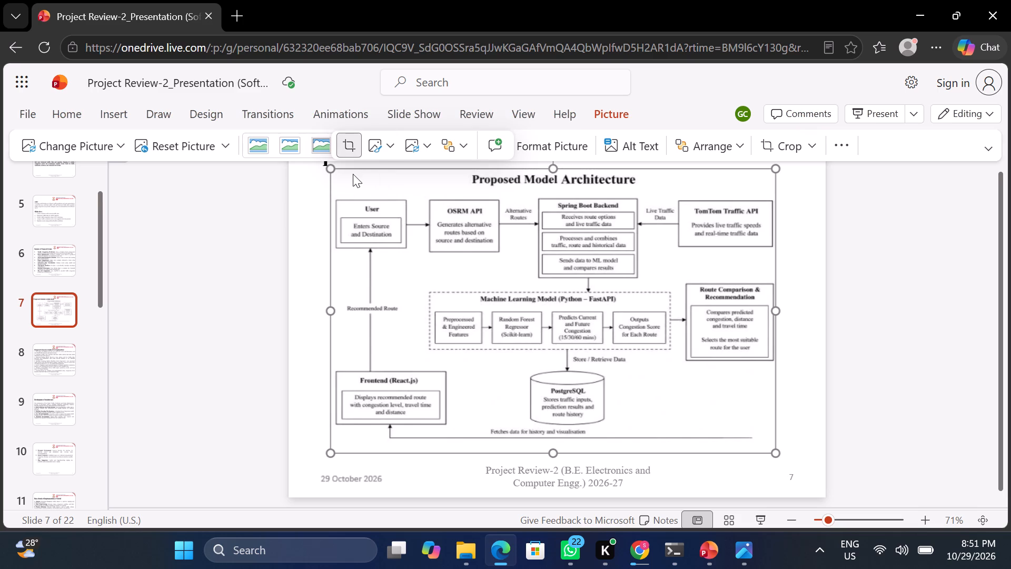
{"action": "left_click", "coordinate": [345, 143]}
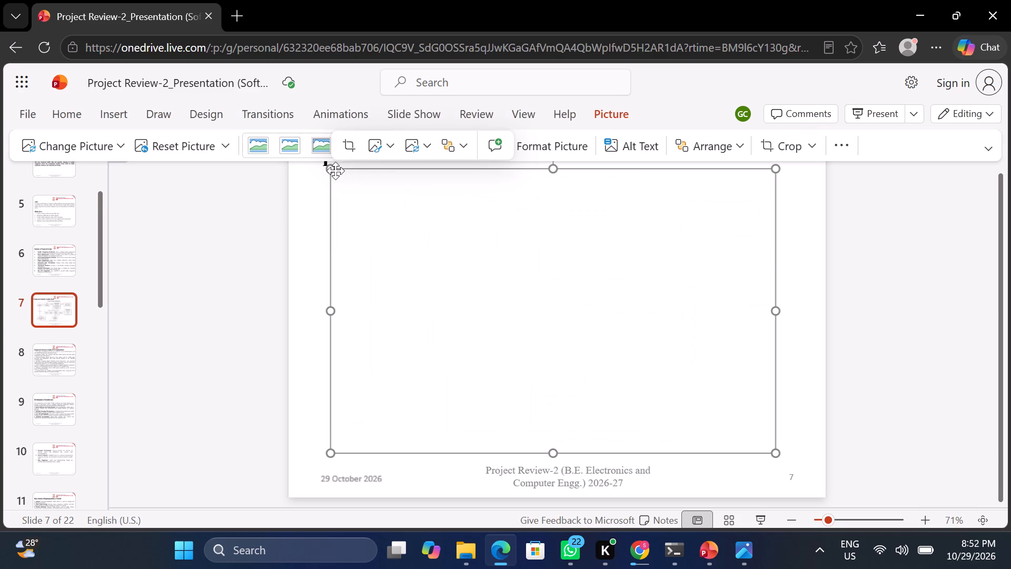
{"action": "left_click", "coordinate": [349, 142]}
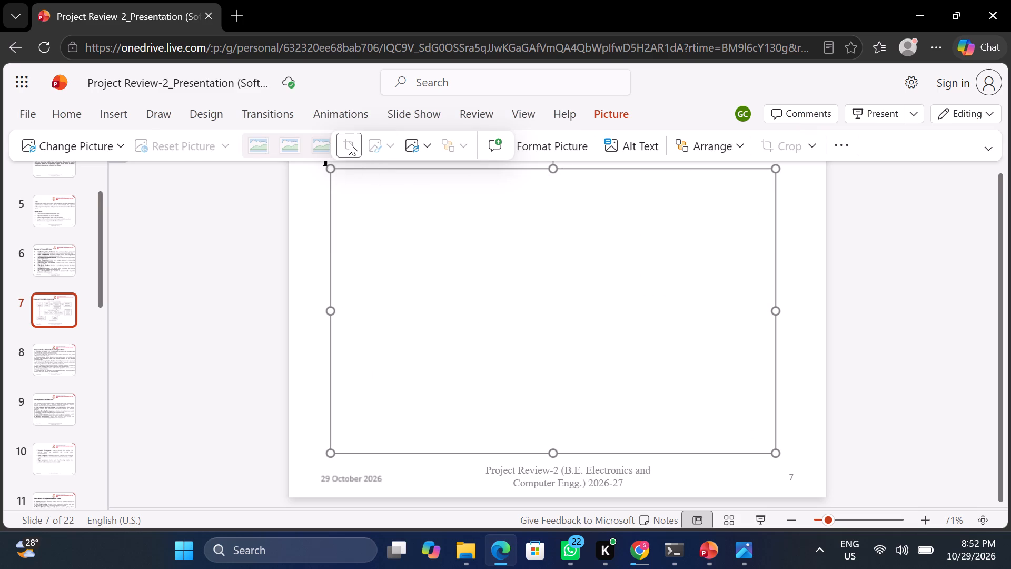
{"action": "left_click", "coordinate": [437, 287]}
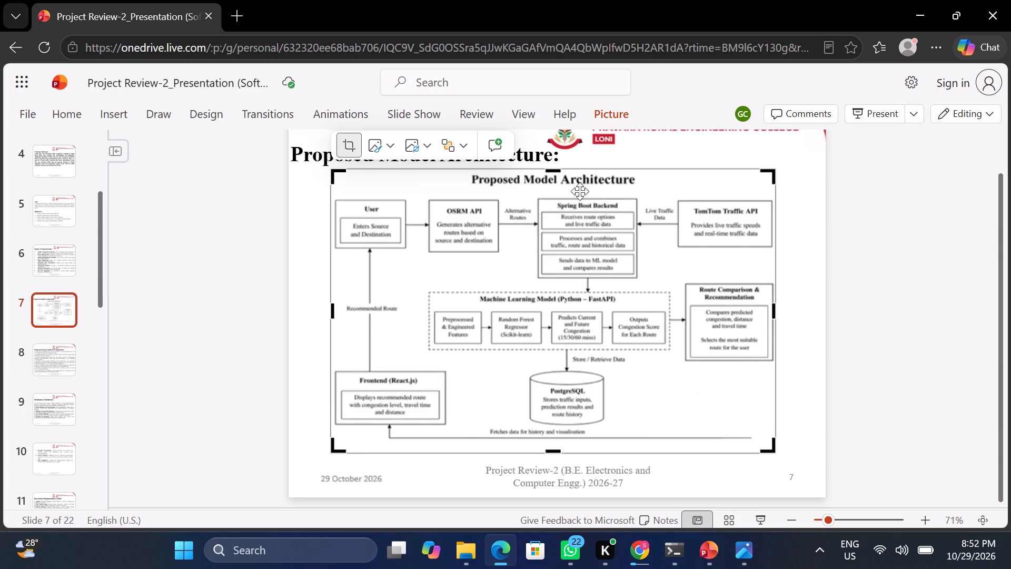
{"action": "left_click_drag", "start_coordinate": [553, 169], "coordinate": [553, 176]}
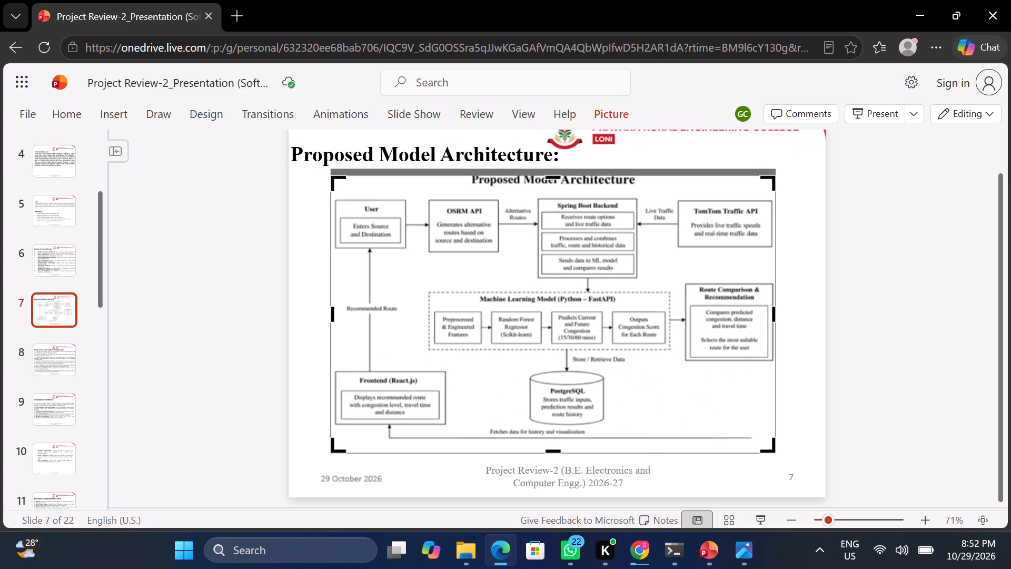
{"action": "left_click_drag", "start_coordinate": [553, 176], "coordinate": [556, 189]}
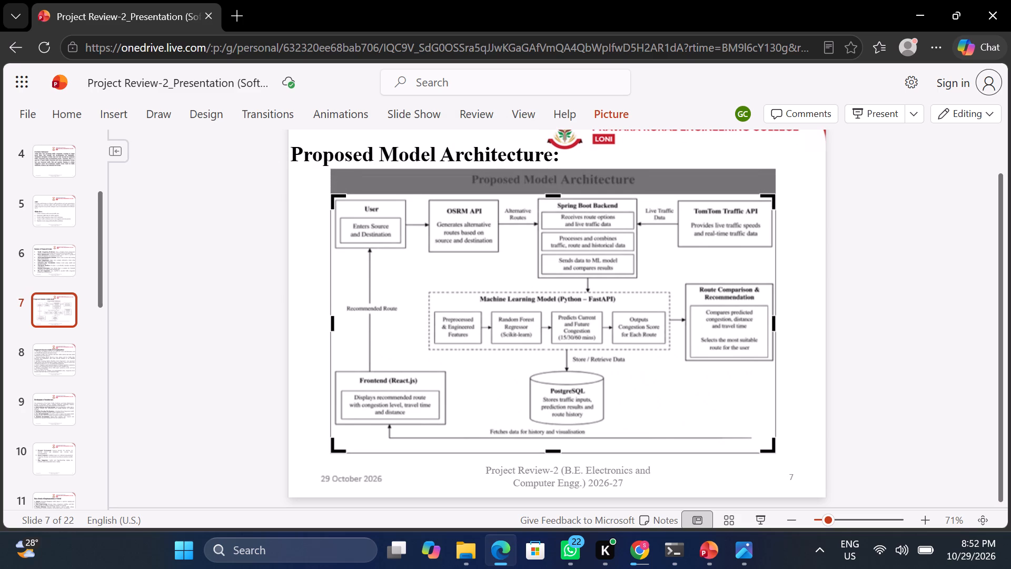
{"action": "left_click_drag", "start_coordinate": [556, 189], "coordinate": [556, 190]}
{"action": "left_click_drag", "start_coordinate": [556, 190], "coordinate": [556, 193]}
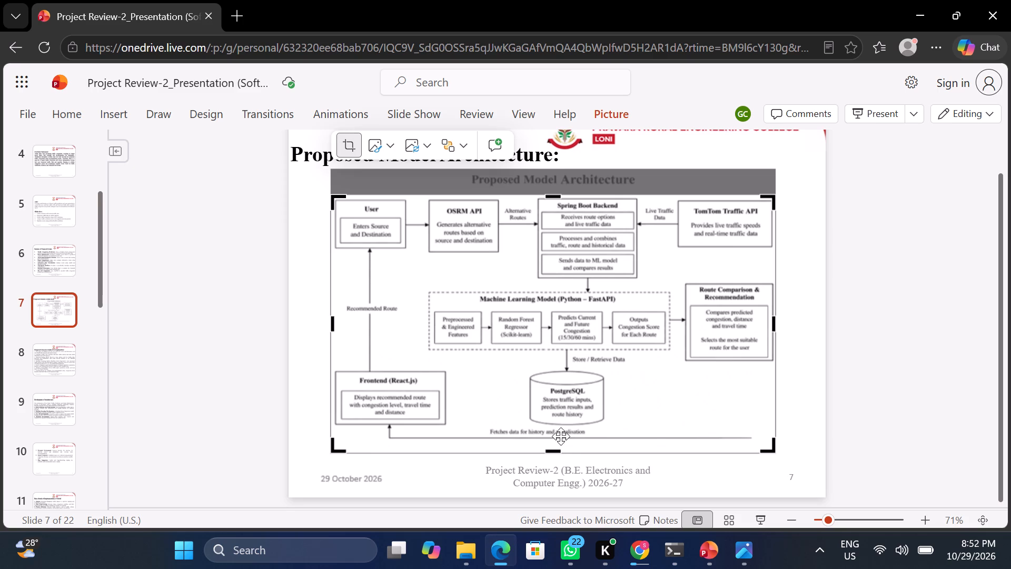
Trim the blank strip below the diagram's bottom arrow line and apply the crop.
{"action": "left_click_drag", "start_coordinate": [553, 450], "coordinate": [553, 446]}
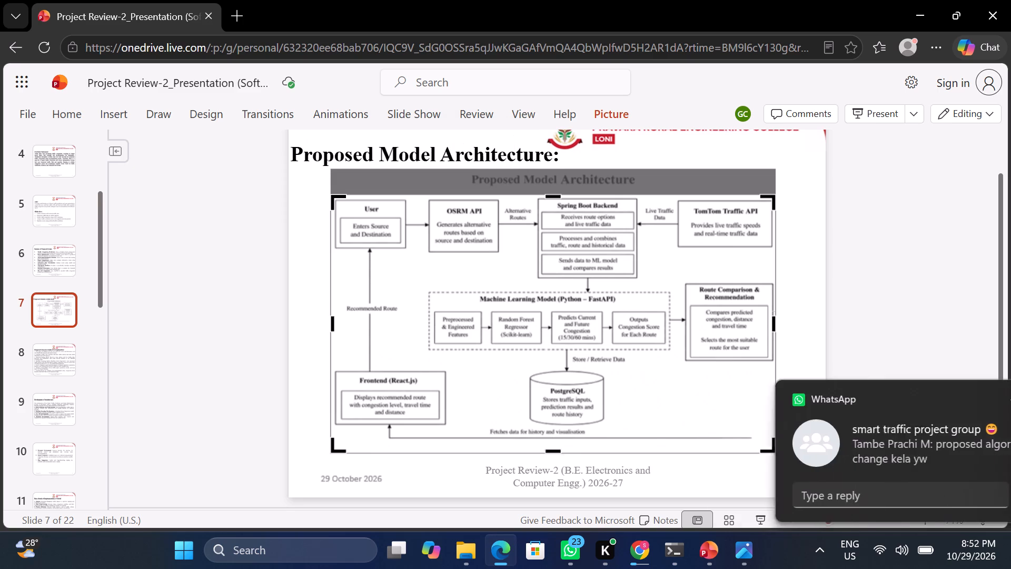
{"action": "left_click_drag", "start_coordinate": [553, 446], "coordinate": [553, 444]}
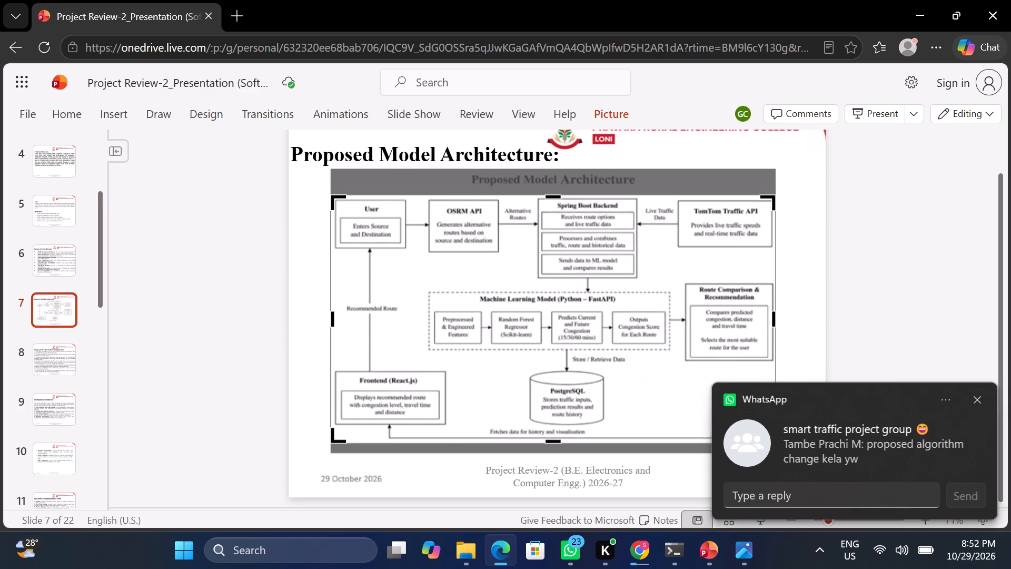
{"action": "left_click_drag", "start_coordinate": [553, 444], "coordinate": [553, 444]}
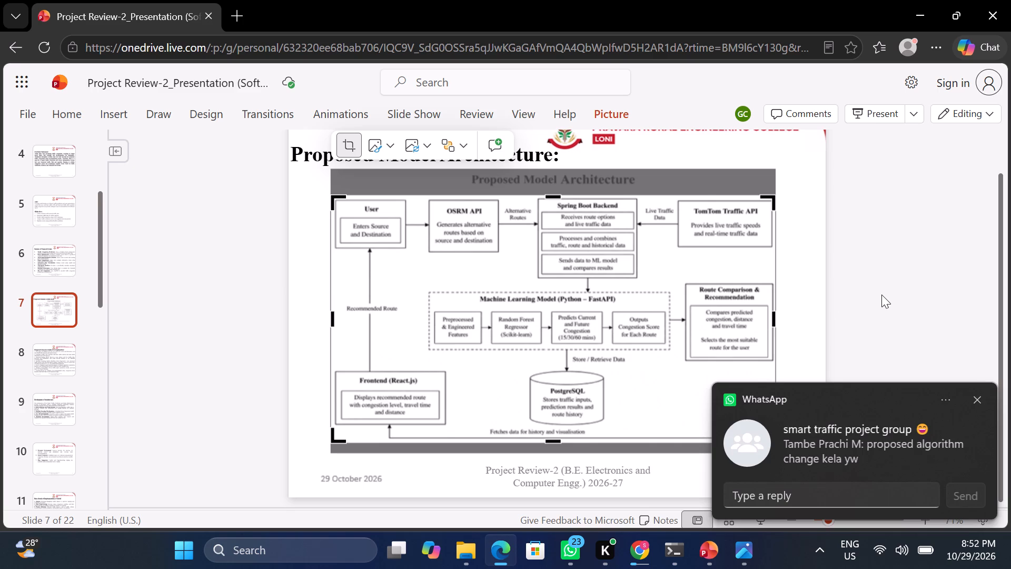
{"action": "left_click", "coordinate": [881, 295]}
{"action": "left_click", "coordinate": [881, 295]}
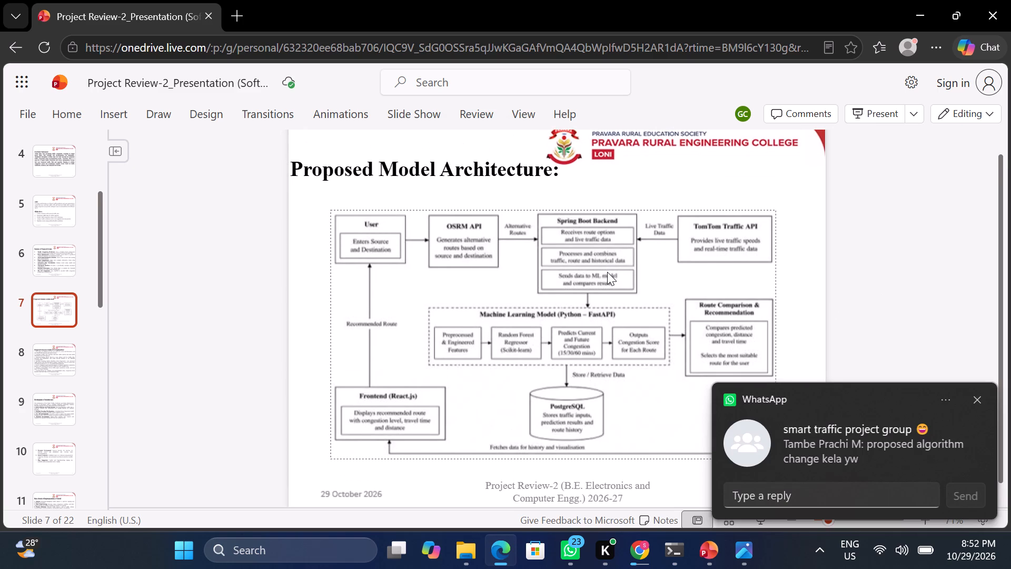
Enlarge the cropped architecture diagram proportionally from its upper-right corner, close to the slide's right edge.
{"action": "left_click", "coordinate": [607, 272]}
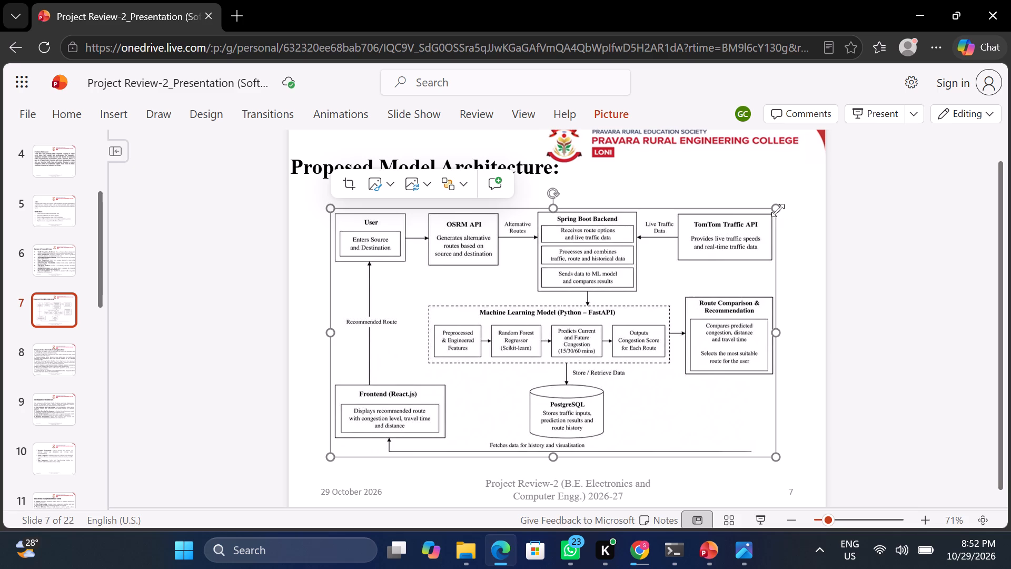
{"action": "left_click_drag", "start_coordinate": [776, 209], "coordinate": [775, 189]}
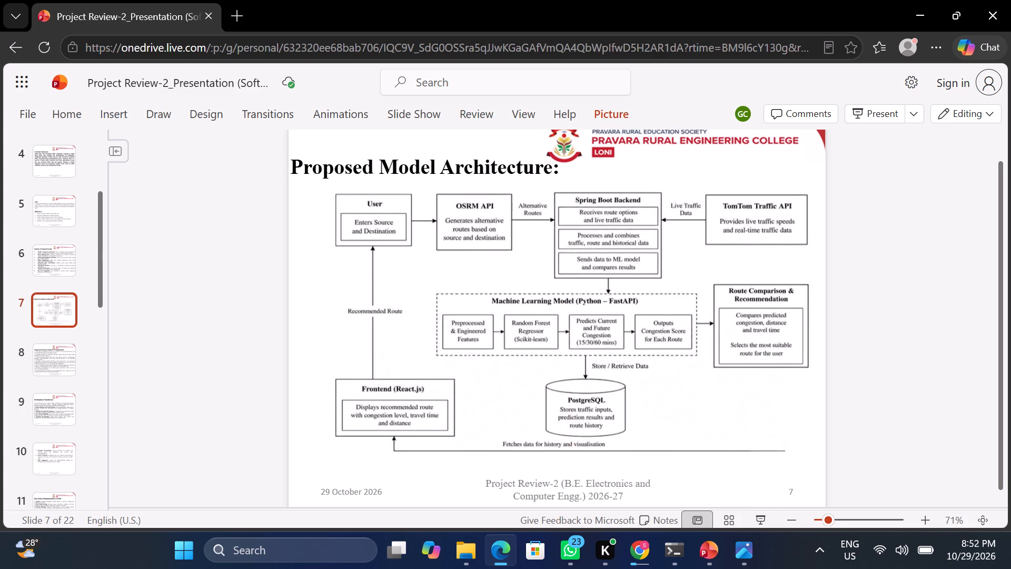
{"action": "left_click_drag", "start_coordinate": [775, 189], "coordinate": [765, 185]}
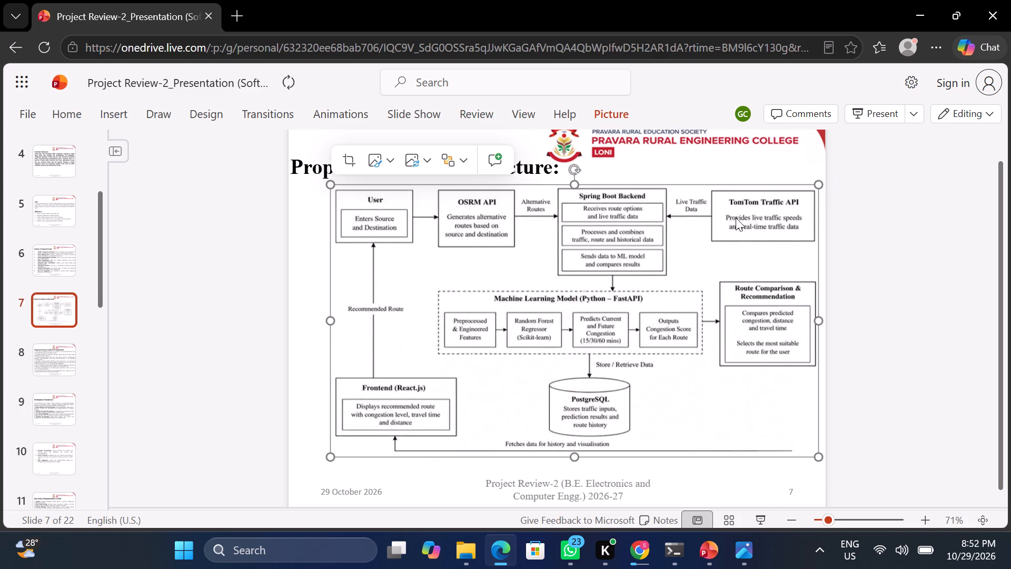
Move the architecture diagram up and left so that it starts at the slide's left edge.
{"action": "left_click_drag", "start_coordinate": [617, 294], "coordinate": [583, 273]}
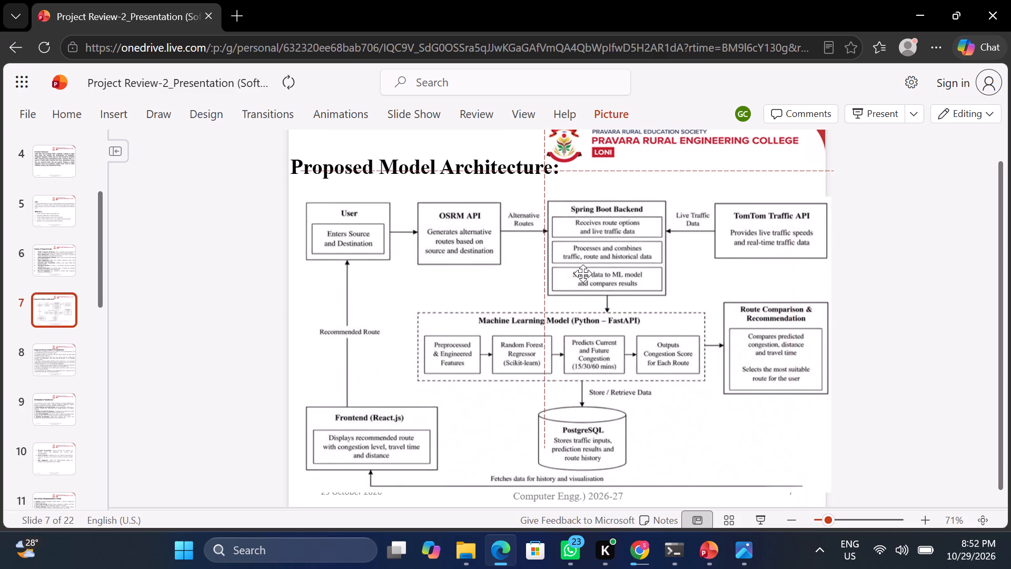
{"action": "left_click_drag", "start_coordinate": [583, 273], "coordinate": [568, 264]}
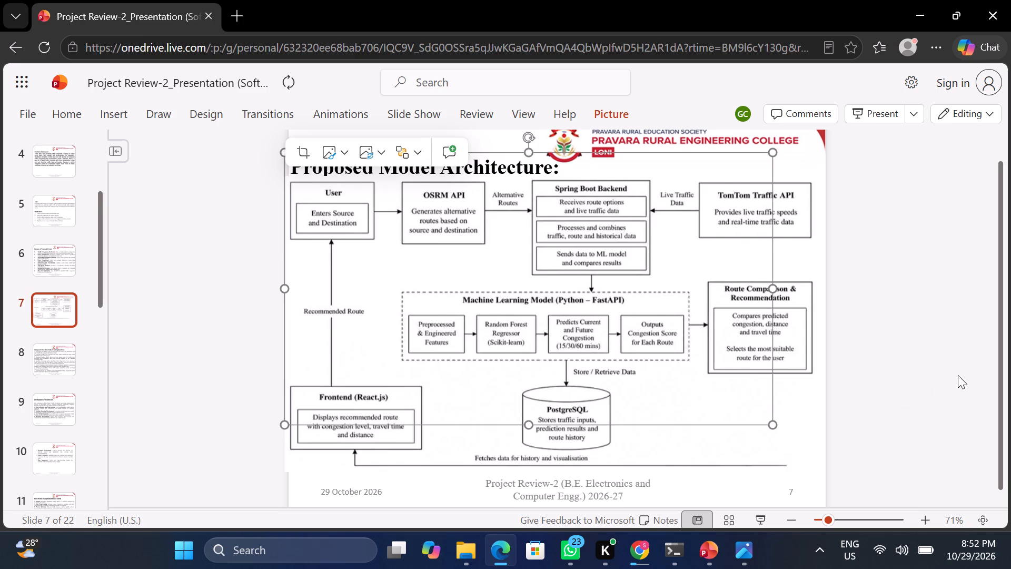
{"action": "left_click", "coordinate": [958, 375]}
Enlarge the architecture diagram proportionally from its lower-right corner to span nearly the full slide width above the footer.
{"action": "left_click", "coordinate": [632, 364]}
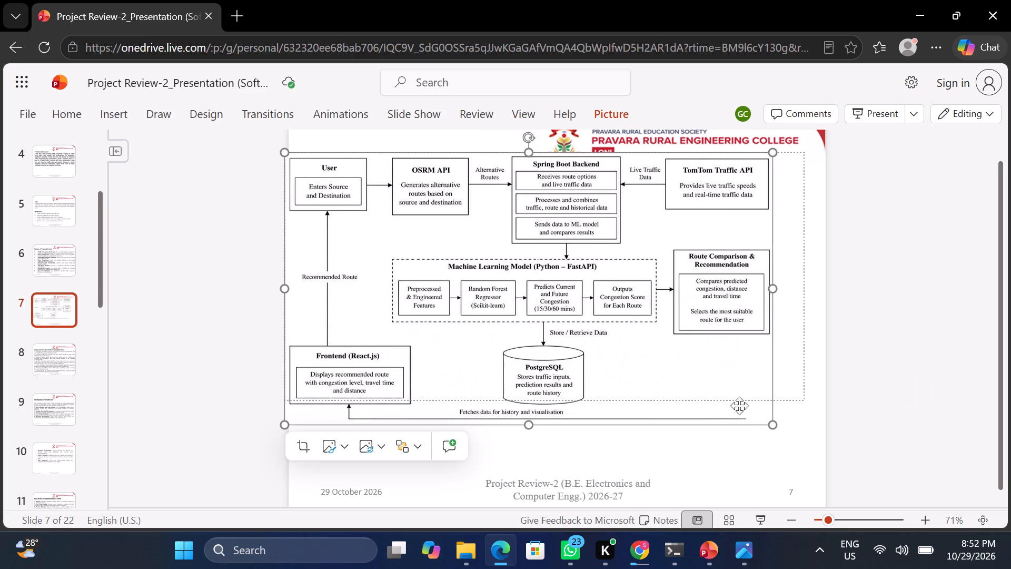
{"action": "left_click_drag", "start_coordinate": [770, 423], "coordinate": [773, 461]}
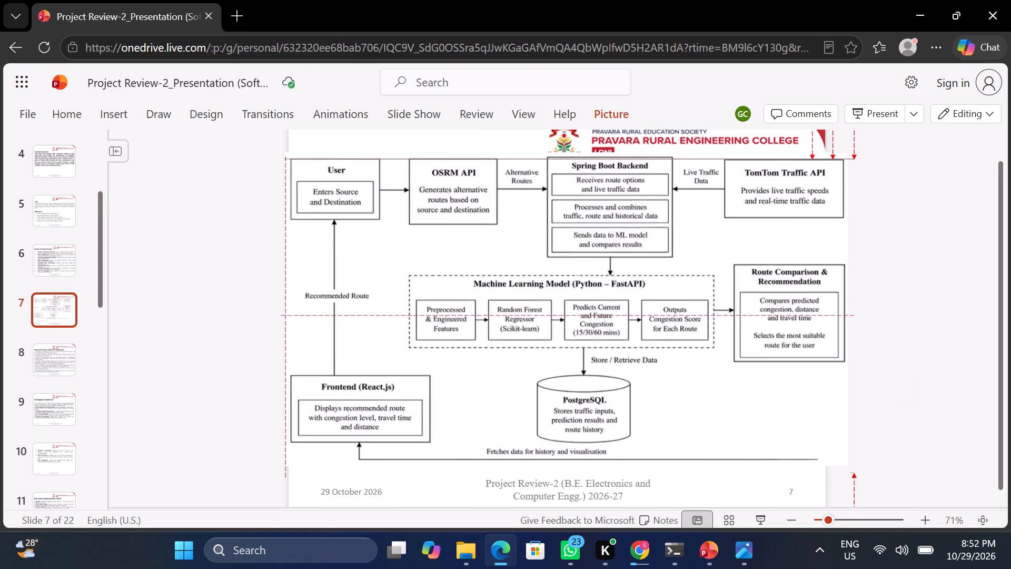
{"action": "left_click_drag", "start_coordinate": [773, 461], "coordinate": [751, 452]}
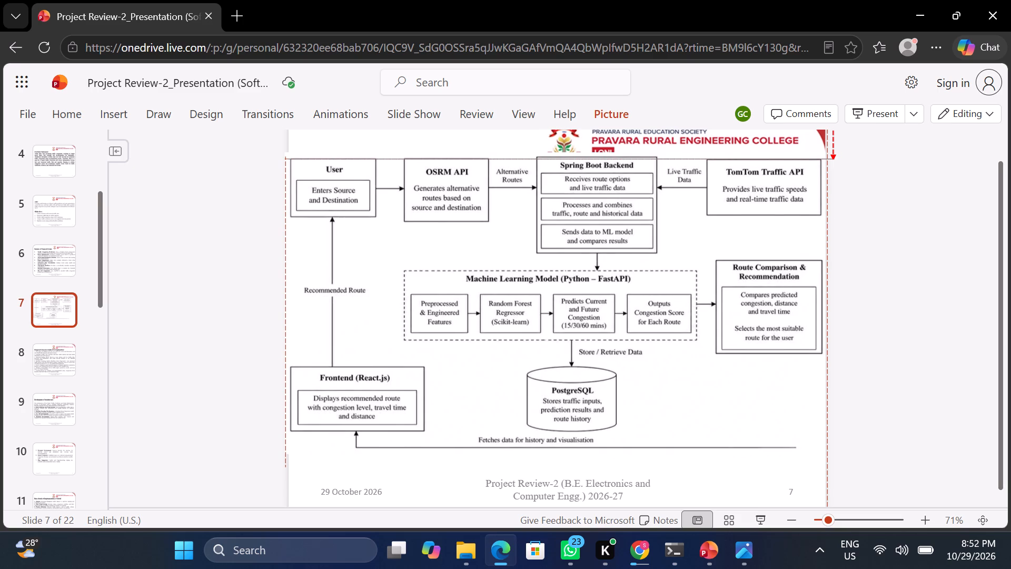
{"action": "left_click_drag", "start_coordinate": [751, 452], "coordinate": [742, 447]}
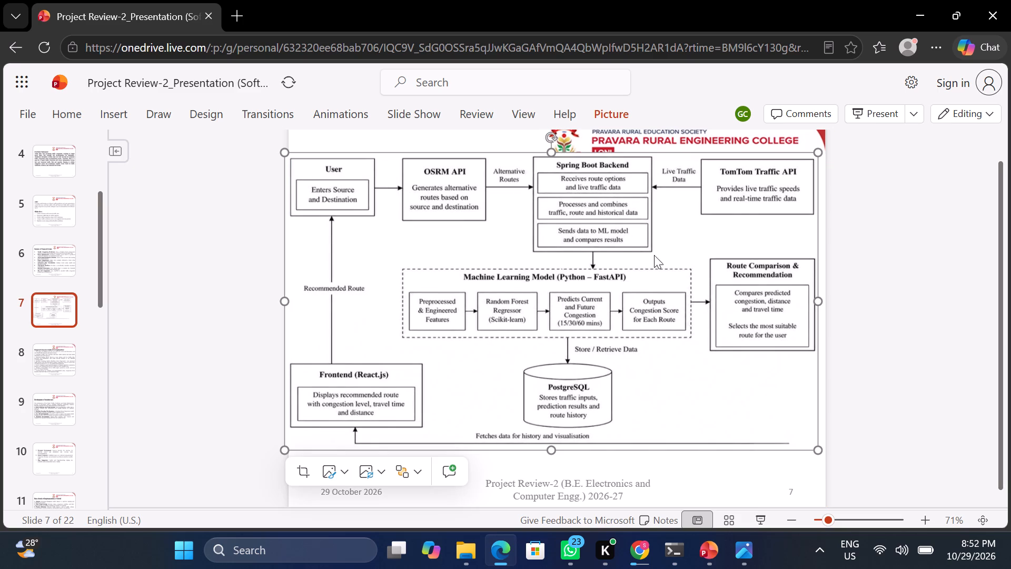
Move the cropped architecture diagram down so it starts just below the Proposed Model Architecture heading on slide 7.
{"action": "left_click_drag", "start_coordinate": [561, 223], "coordinate": [561, 244]}
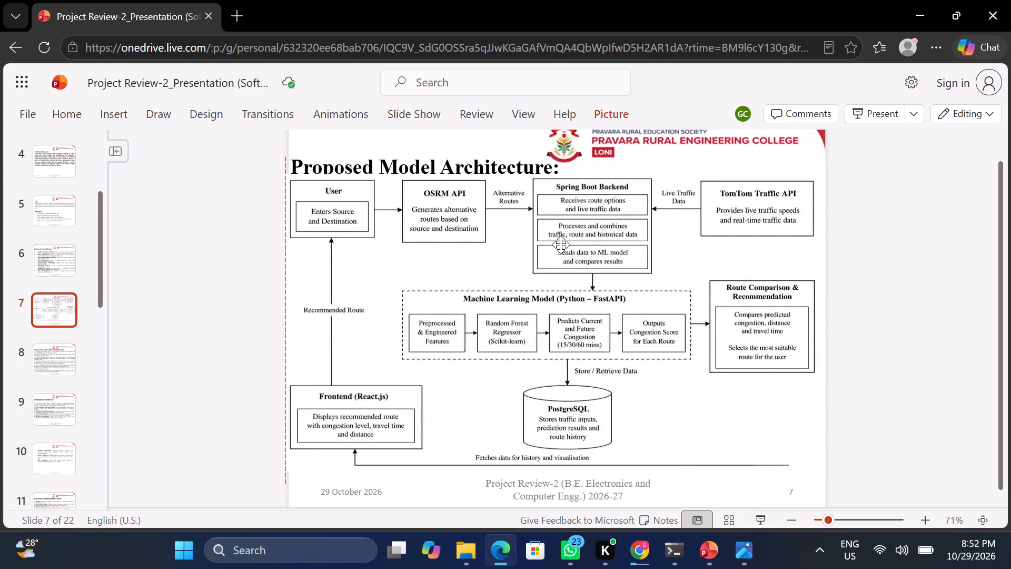
{"action": "left_click_drag", "start_coordinate": [561, 244], "coordinate": [563, 250]}
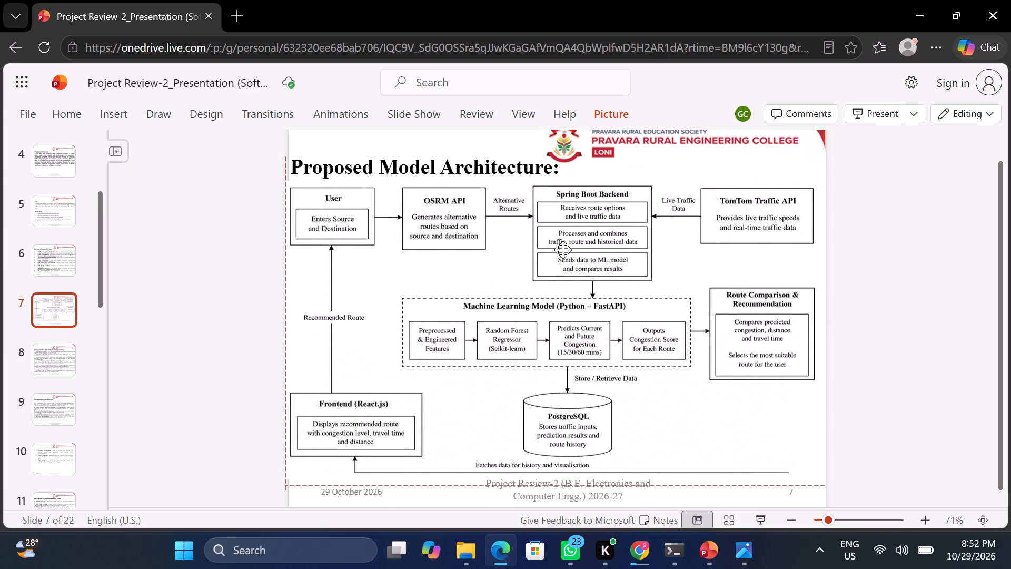
{"action": "left_click_drag", "start_coordinate": [563, 250], "coordinate": [563, 249]}
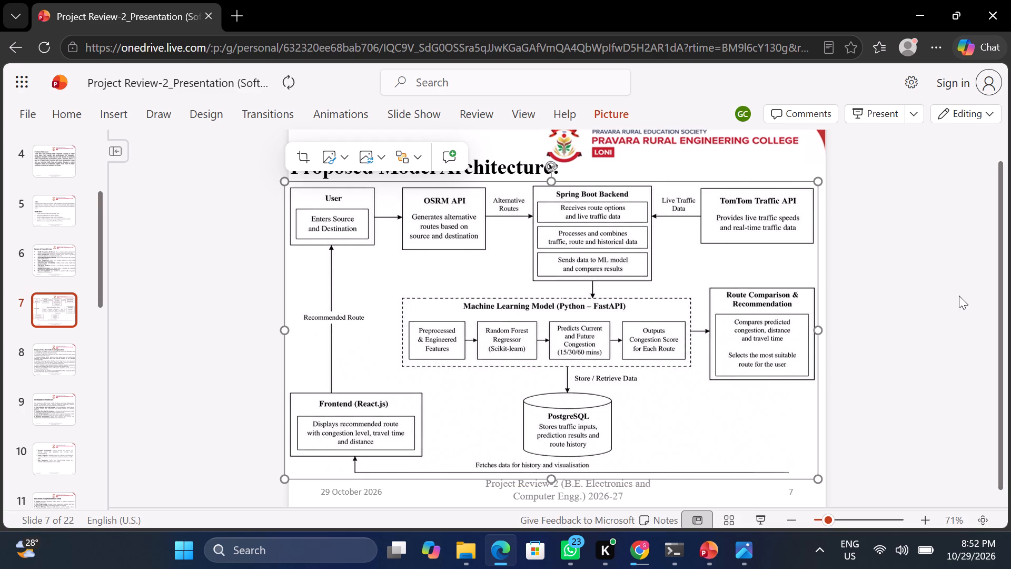
{"action": "left_click", "coordinate": [959, 296]}
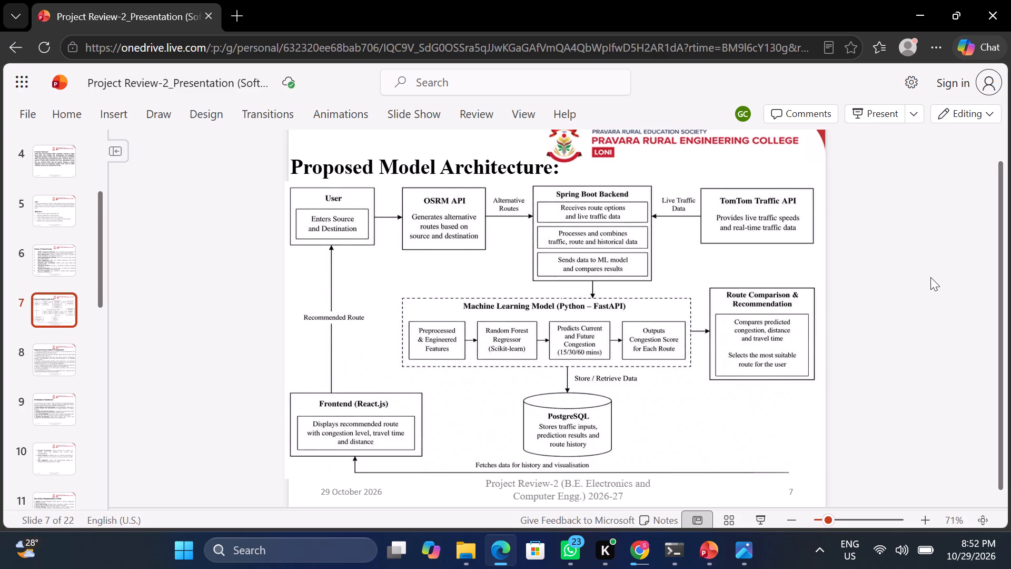
{"action": "left_click", "coordinate": [930, 277]}
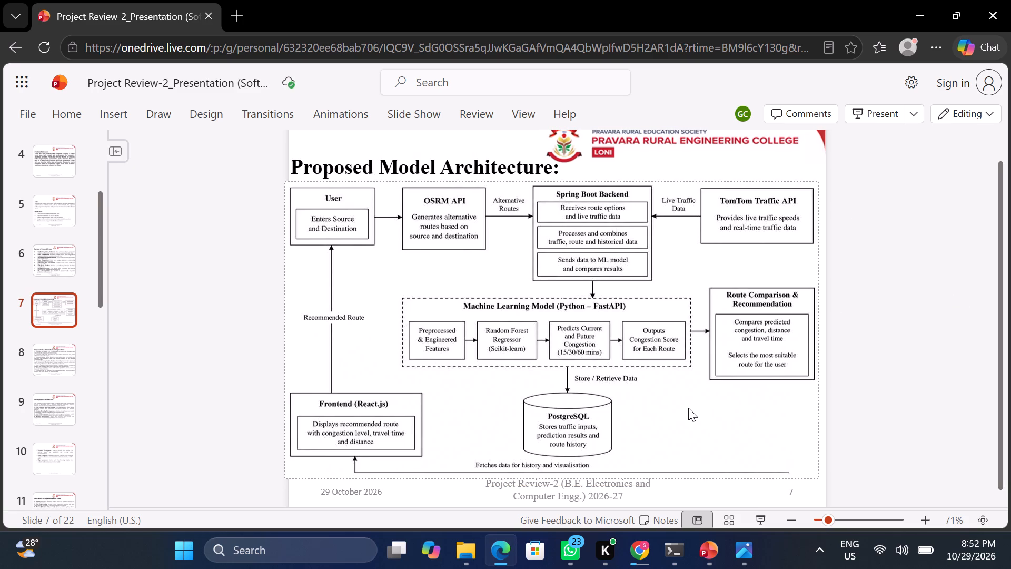
{"action": "left_click", "coordinate": [936, 360]}
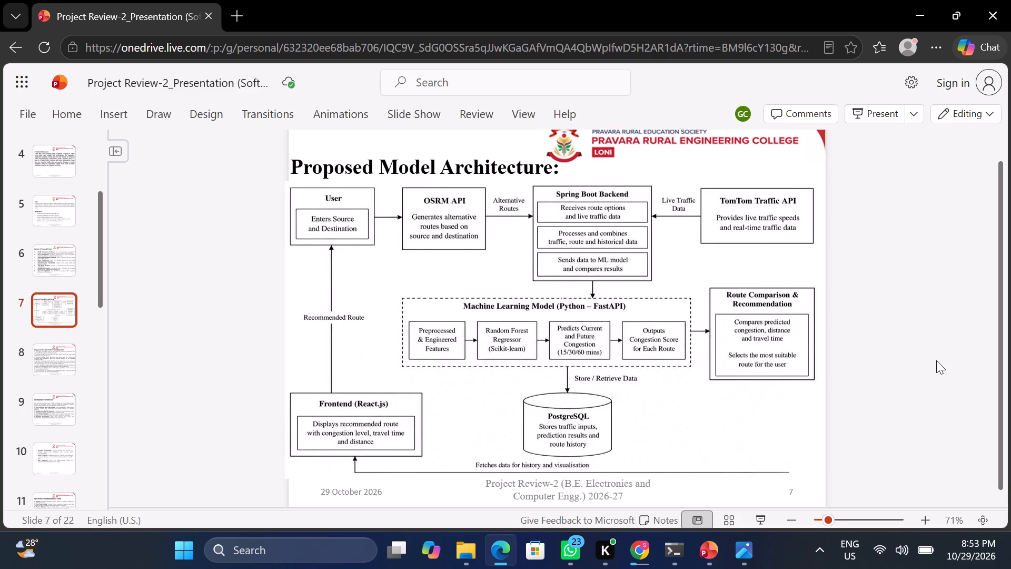
Shrink the architecture diagram on slide 7 slightly from its upper-left corner so it sits inside the slide edge and clears the heading.
{"action": "left_click", "coordinate": [484, 295]}
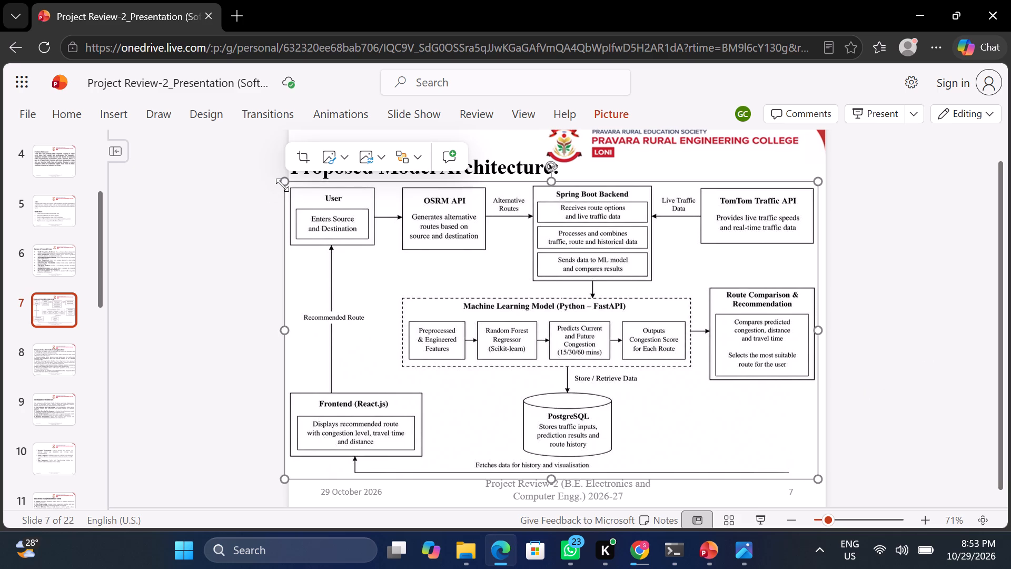
{"action": "left_click_drag", "start_coordinate": [282, 185], "coordinate": [292, 187]}
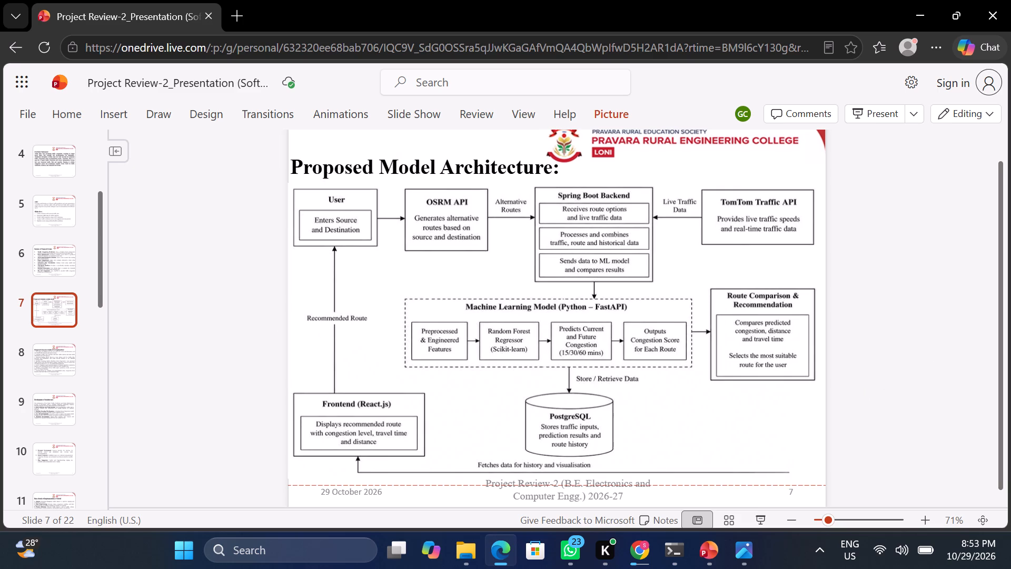
{"action": "left_click_drag", "start_coordinate": [292, 187], "coordinate": [305, 190]}
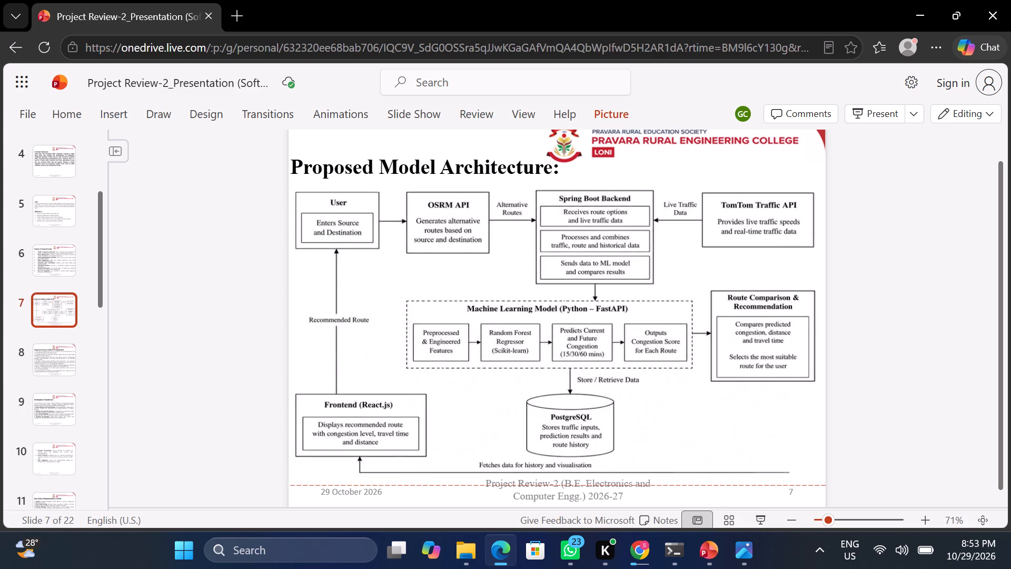
{"action": "left_click_drag", "start_coordinate": [305, 190], "coordinate": [306, 191]}
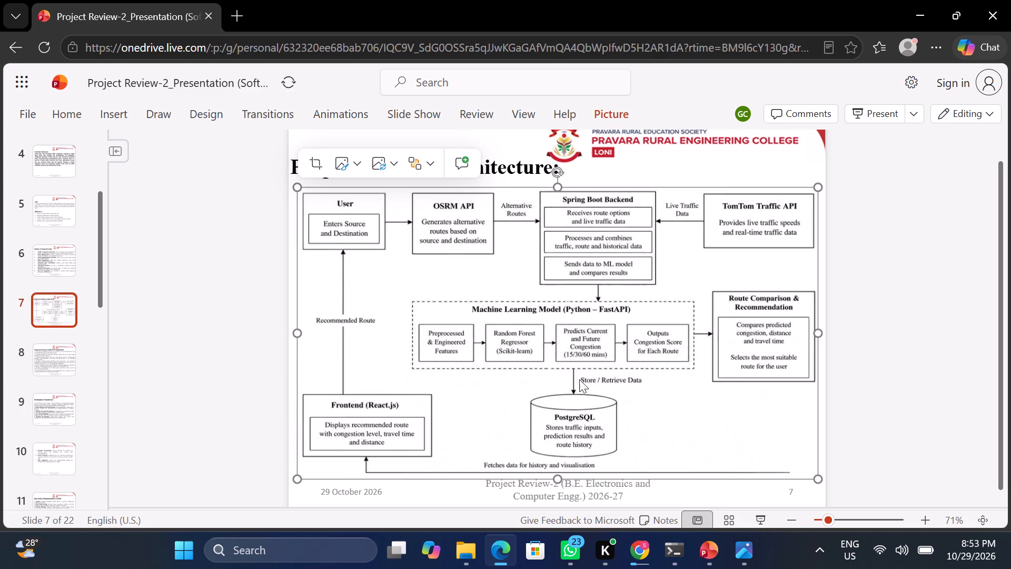
{"action": "left_click", "coordinate": [897, 327]}
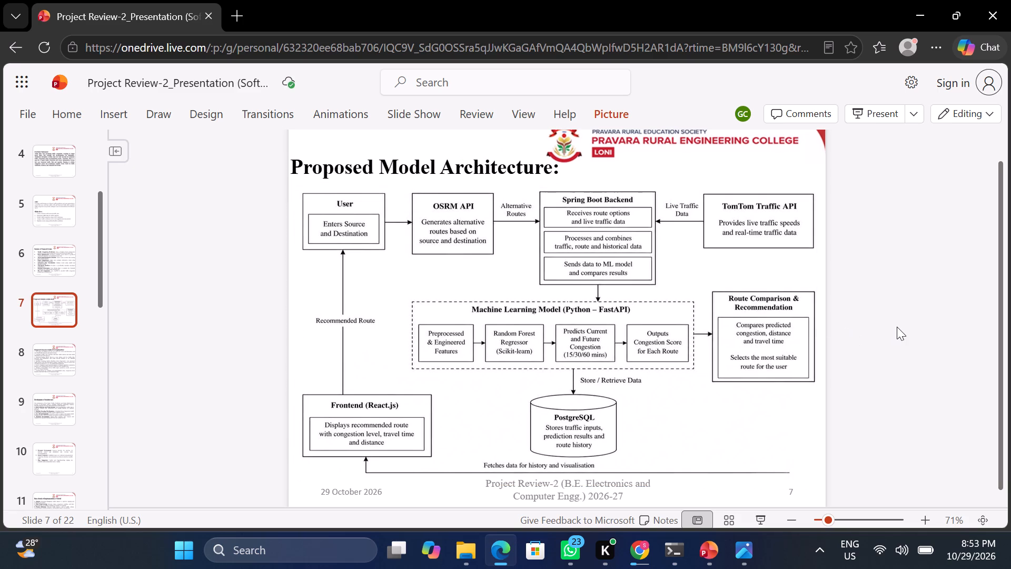
{"action": "left_click", "coordinate": [591, 297]}
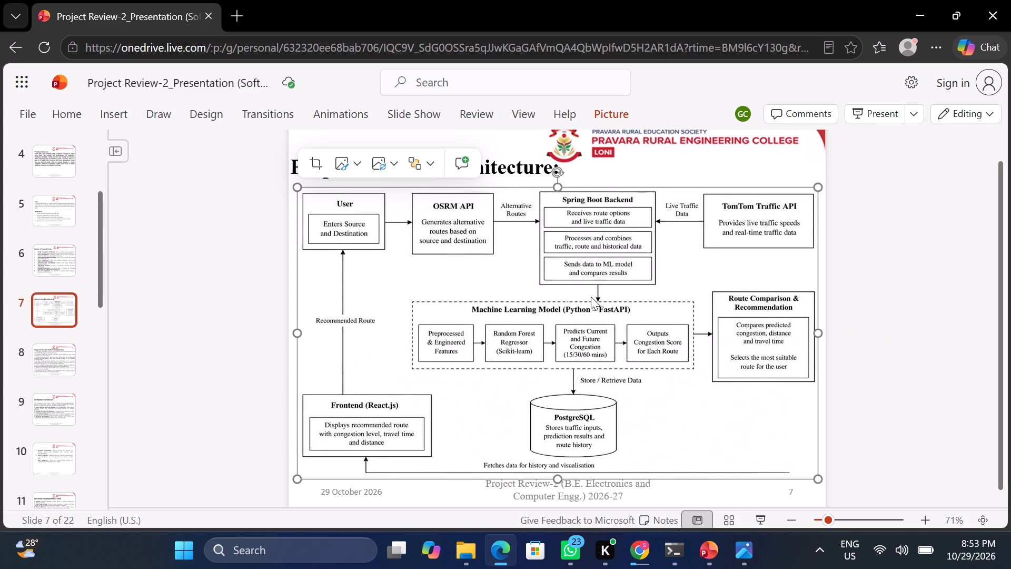
{"action": "left_click", "coordinate": [925, 328]}
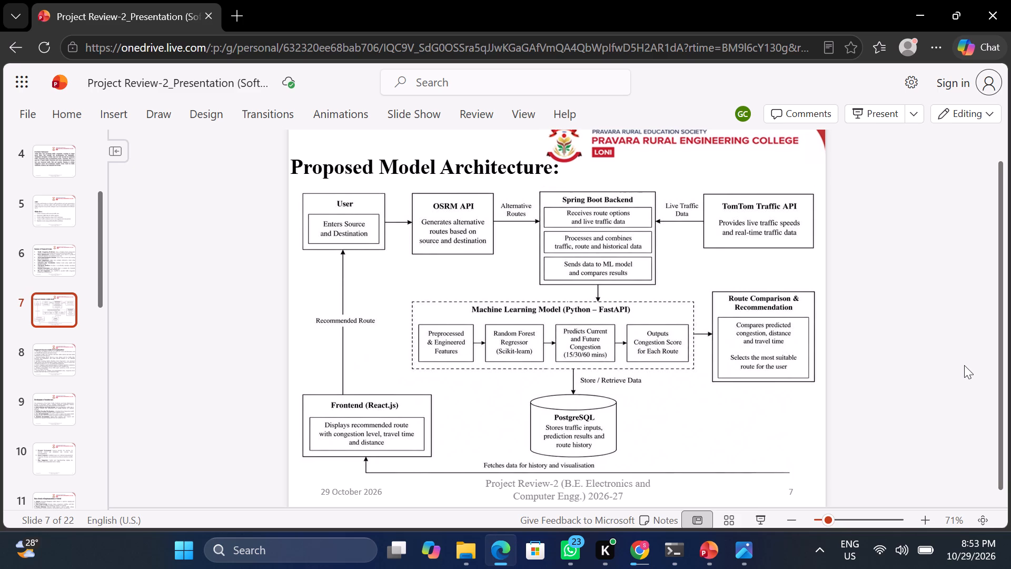
Look through the slide thumbnails as far as the closing slides of the presentation, up to slide 22.
{"action": "scroll", "coordinate": [54, 329], "scroll_direction": "down", "scroll_amount": 7}
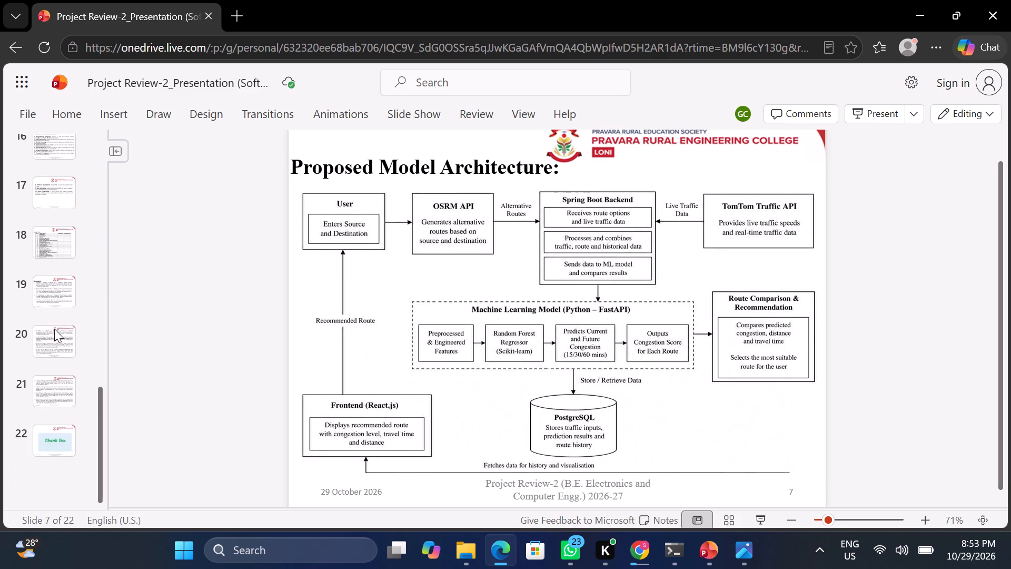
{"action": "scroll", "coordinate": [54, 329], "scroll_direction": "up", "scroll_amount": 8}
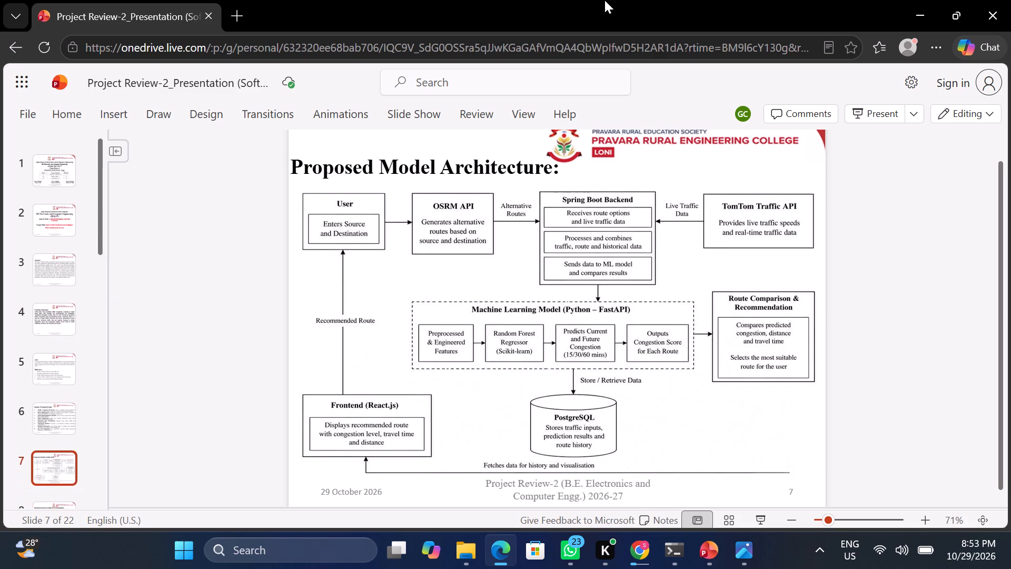
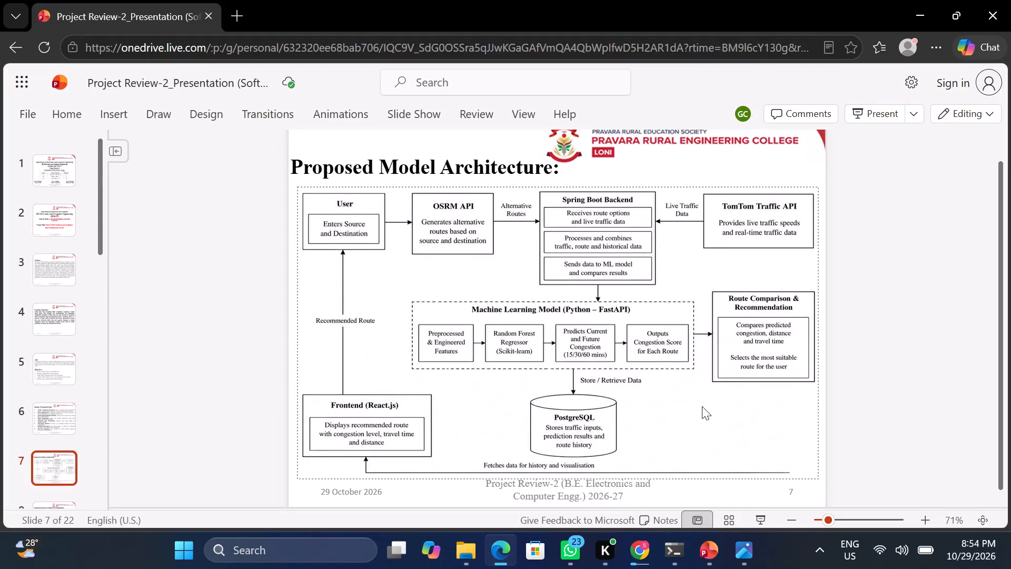
Enlarge the Proposed Model Architecture text box on slide 7 from its lower-right corner until it reaches the diagram's right and bottom edges.
{"action": "left_click", "coordinate": [708, 396]}
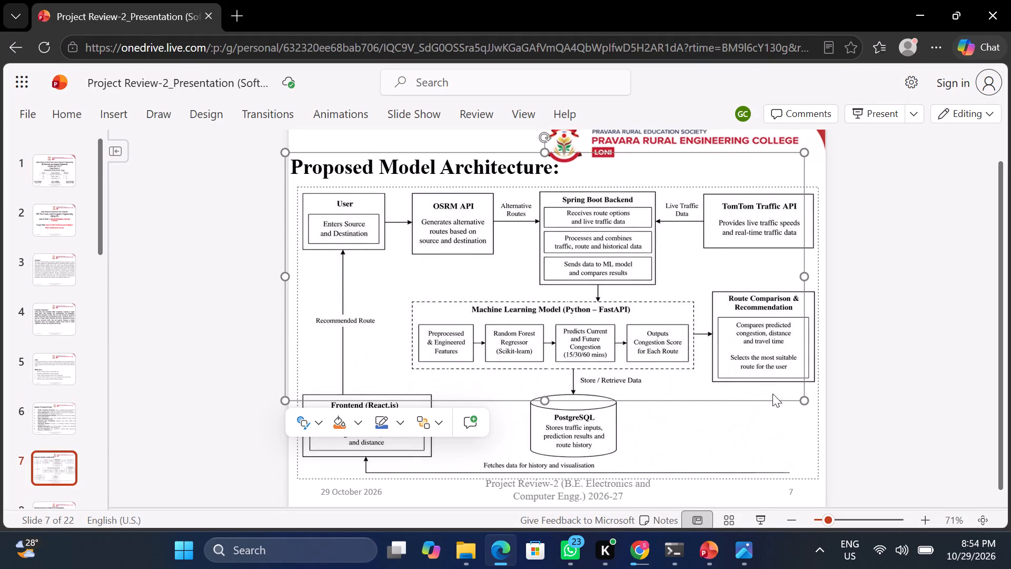
{"action": "left_click_drag", "start_coordinate": [805, 403], "coordinate": [805, 462]}
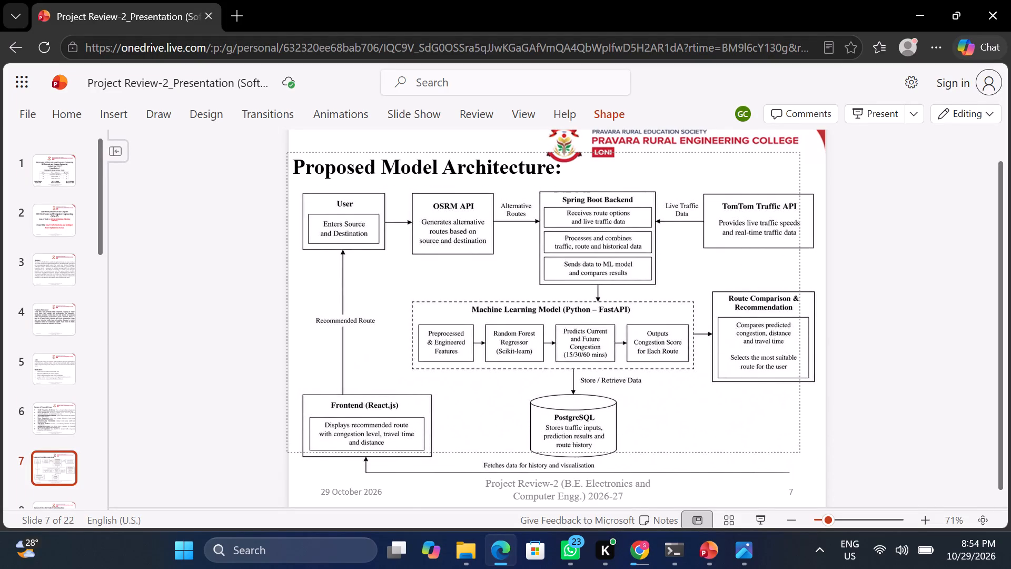
{"action": "left_click_drag", "start_coordinate": [805, 462], "coordinate": [818, 483]}
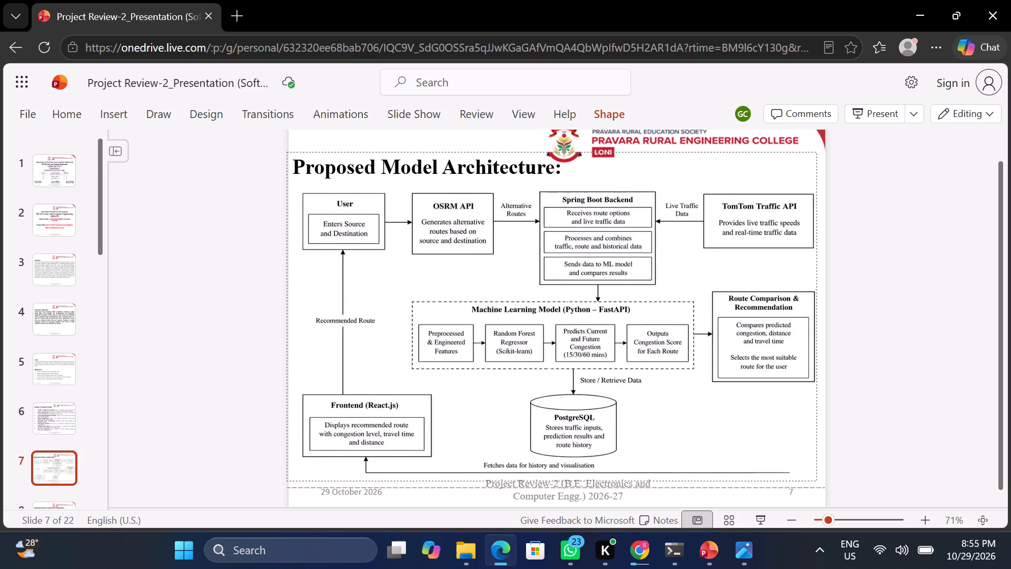
{"action": "left_click_drag", "start_coordinate": [818, 483], "coordinate": [818, 482]}
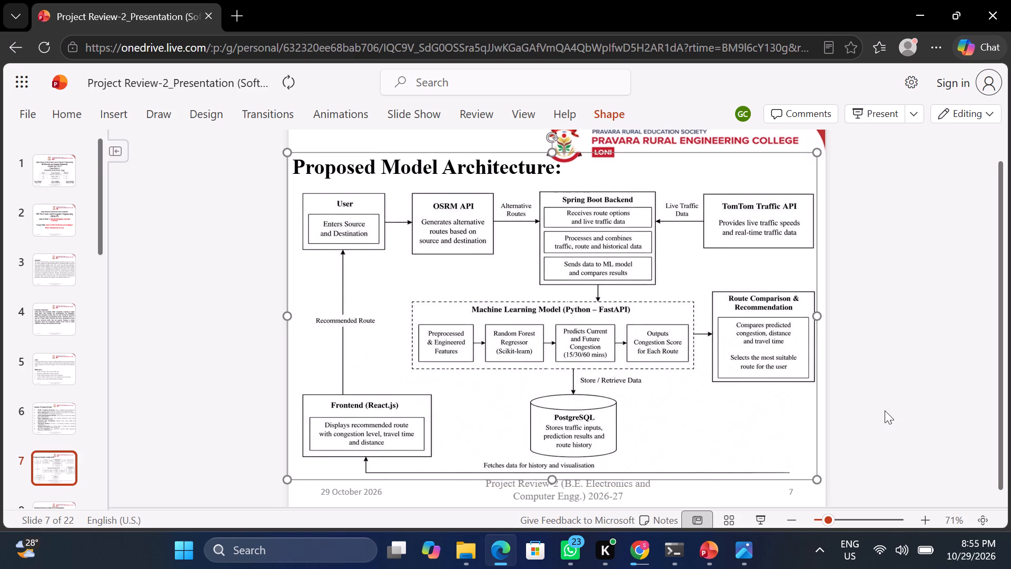
{"action": "left_click", "coordinate": [885, 410]}
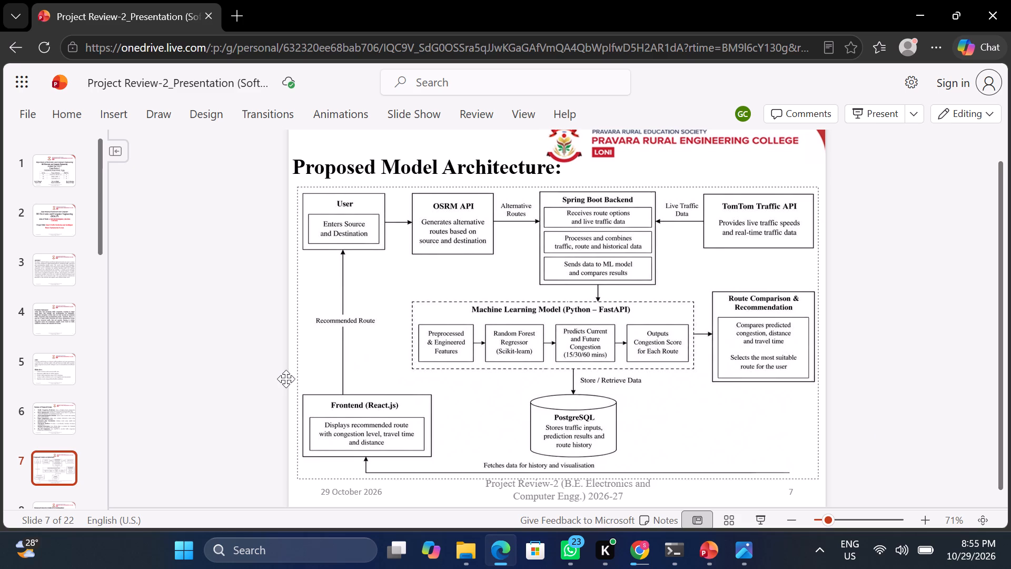
{"action": "scroll", "coordinate": [81, 393], "scroll_direction": "down", "scroll_amount": 1}
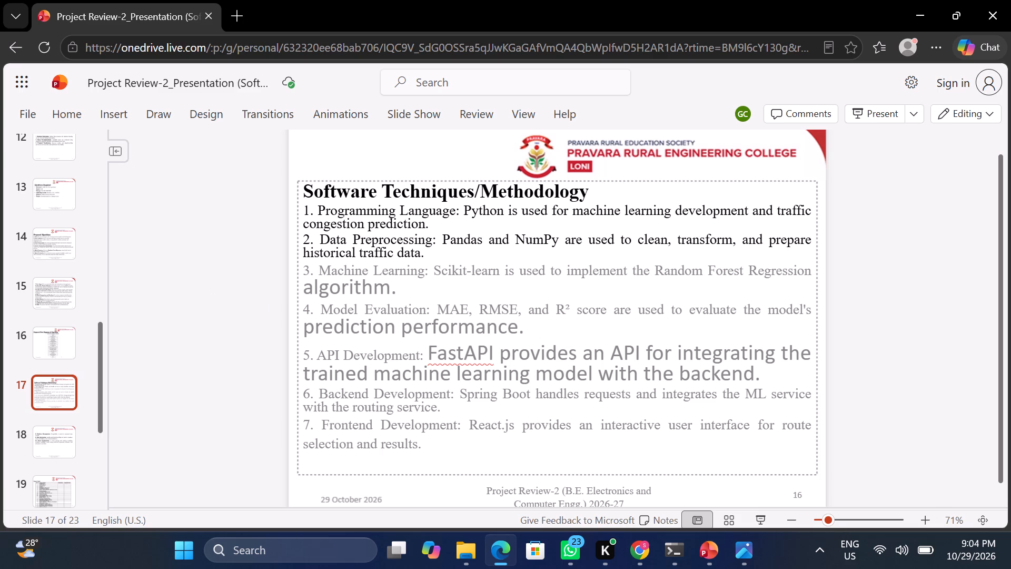
{"action": "scroll", "coordinate": [702, 309], "scroll_direction": "down", "scroll_amount": 2}
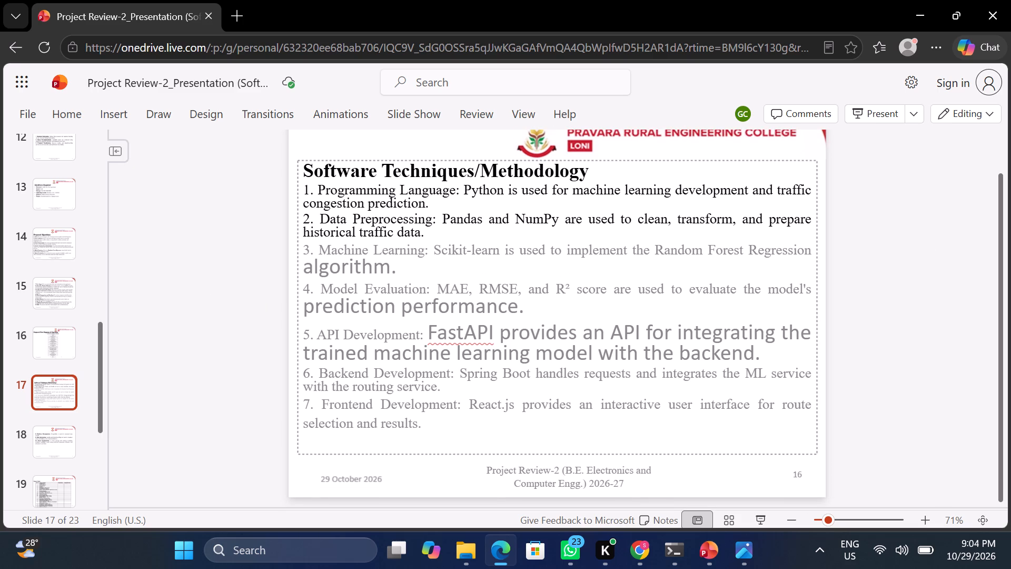
{"action": "left_click", "coordinate": [52, 448]}
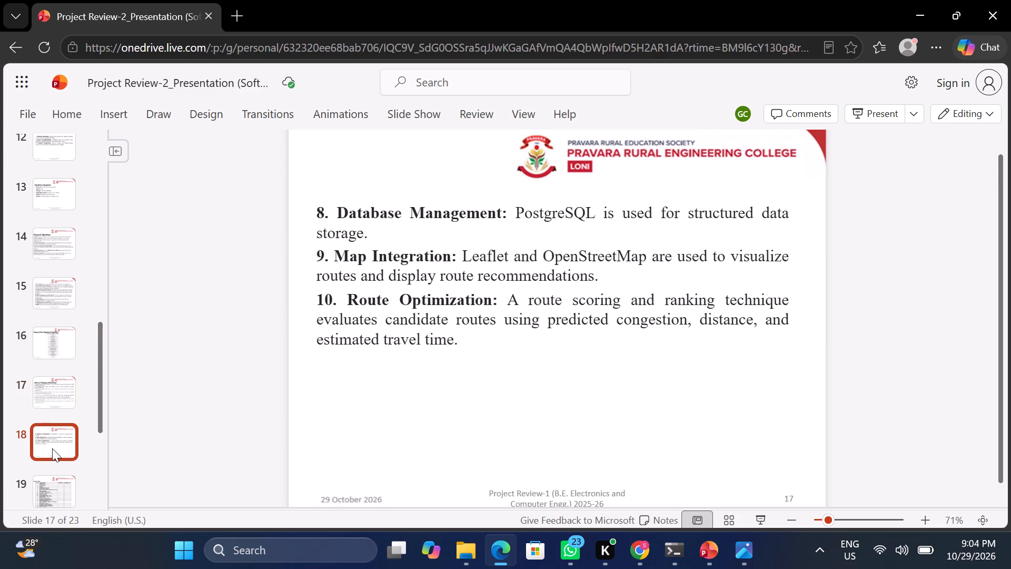
{"action": "scroll", "coordinate": [52, 448], "scroll_direction": "down", "scroll_amount": 2}
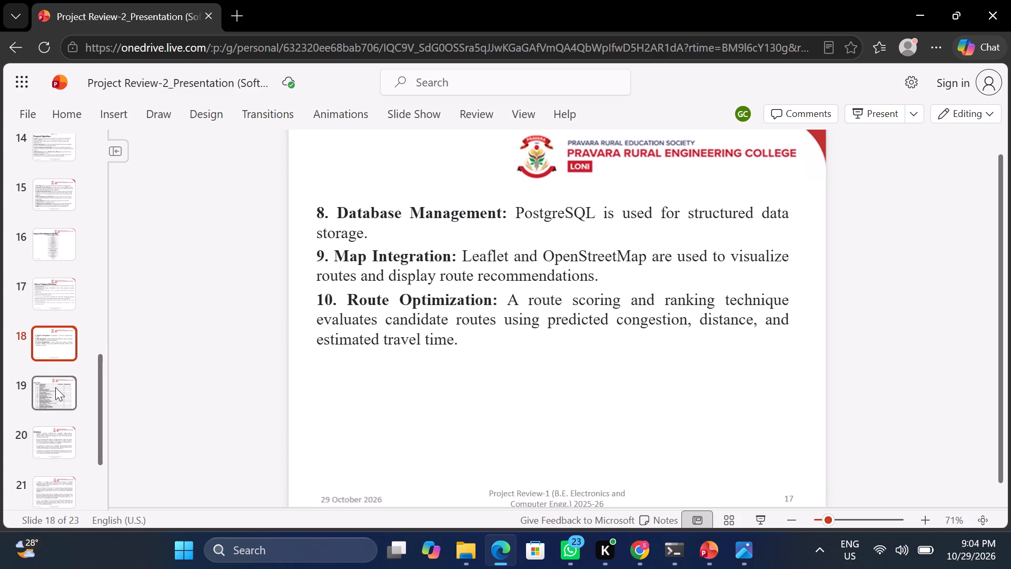
{"action": "left_click", "coordinate": [55, 387]}
{"action": "left_click", "coordinate": [57, 455]}
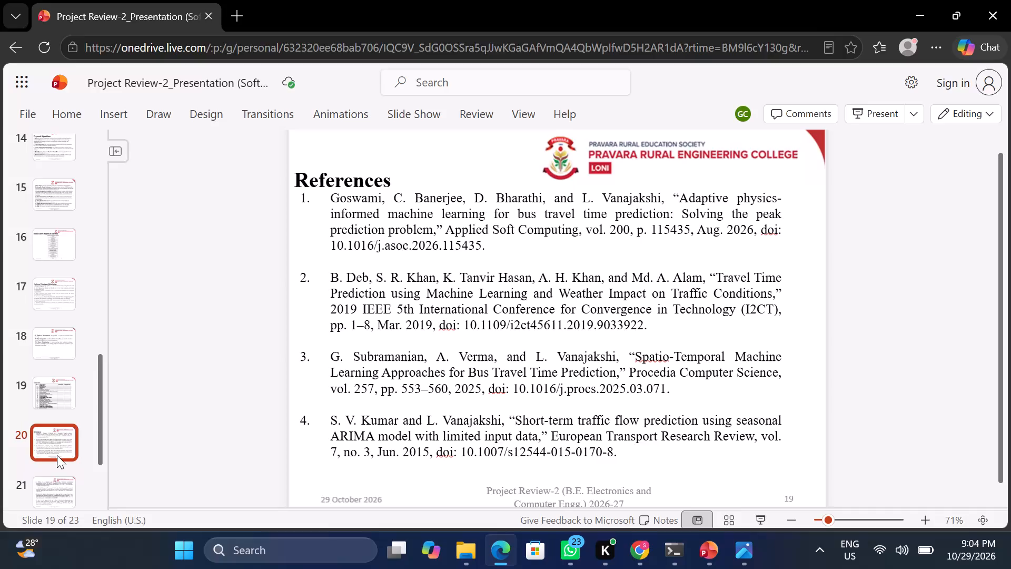
{"action": "scroll", "coordinate": [57, 455], "scroll_direction": "down", "scroll_amount": 3}
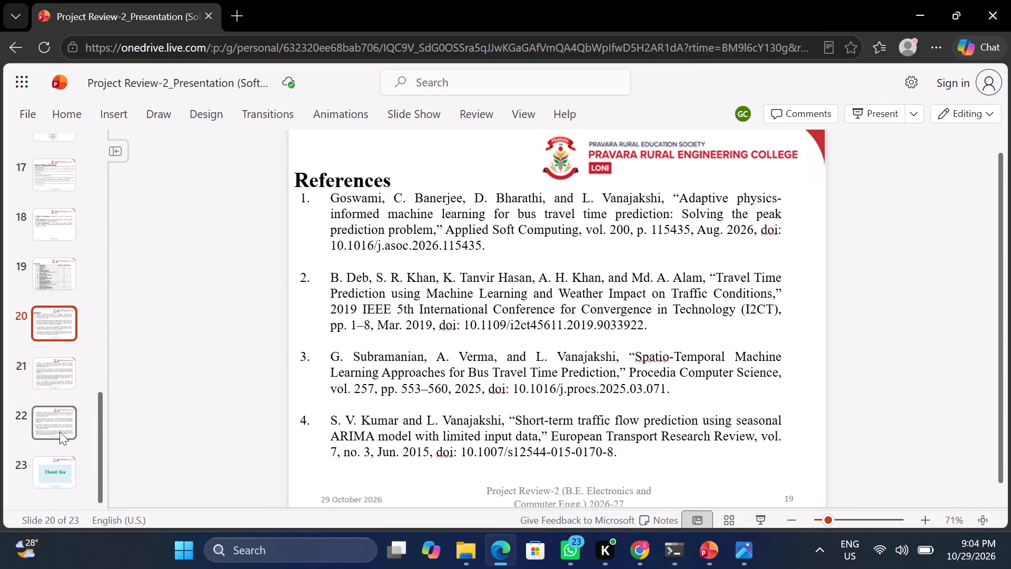
{"action": "left_click", "coordinate": [55, 372]}
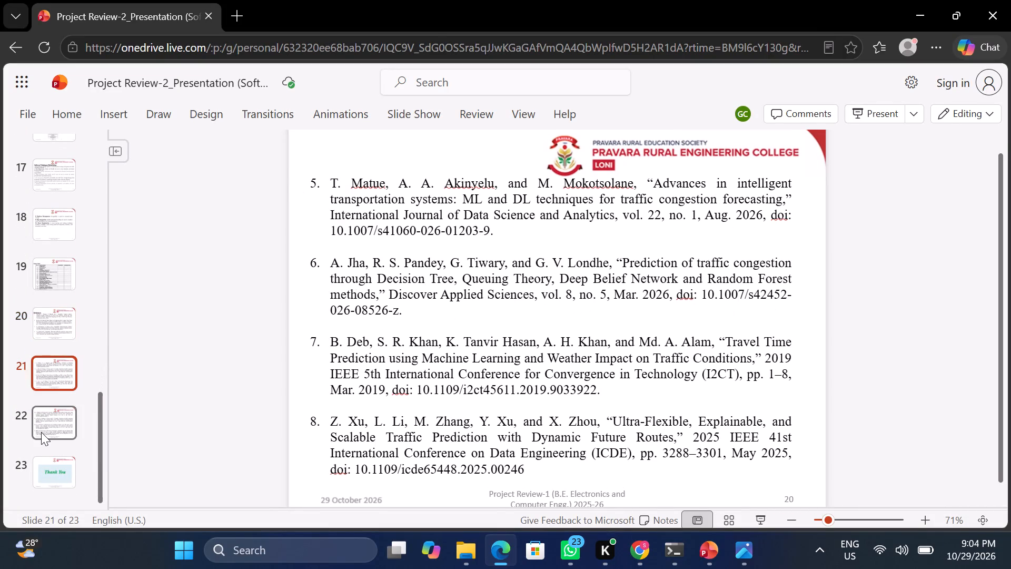
{"action": "left_click", "coordinate": [41, 432]}
{"action": "left_click", "coordinate": [62, 467]}
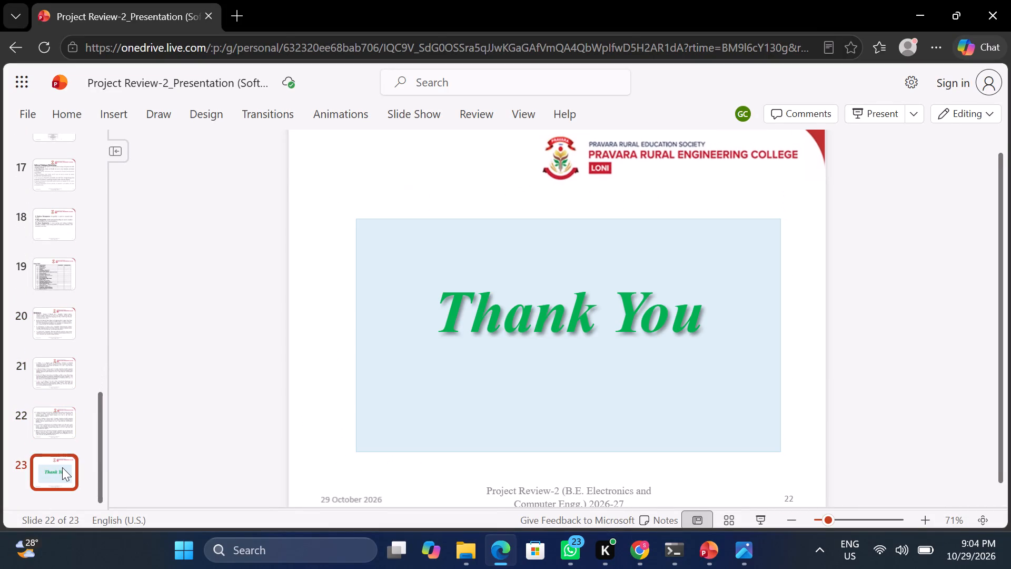
Go back through slides 20, 18 and 17 to recheck their text, ending on slide 16's Proposed Flow Diagram of Algorithm.
{"action": "left_click", "coordinate": [49, 321]}
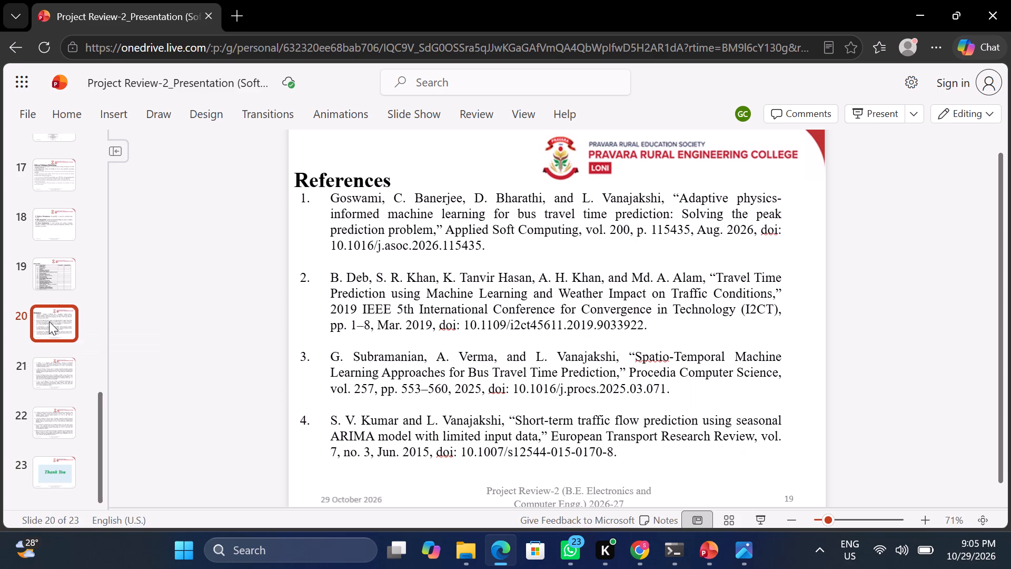
{"action": "left_click", "coordinate": [47, 213]}
{"action": "scroll", "coordinate": [47, 213], "scroll_direction": "up", "scroll_amount": 1}
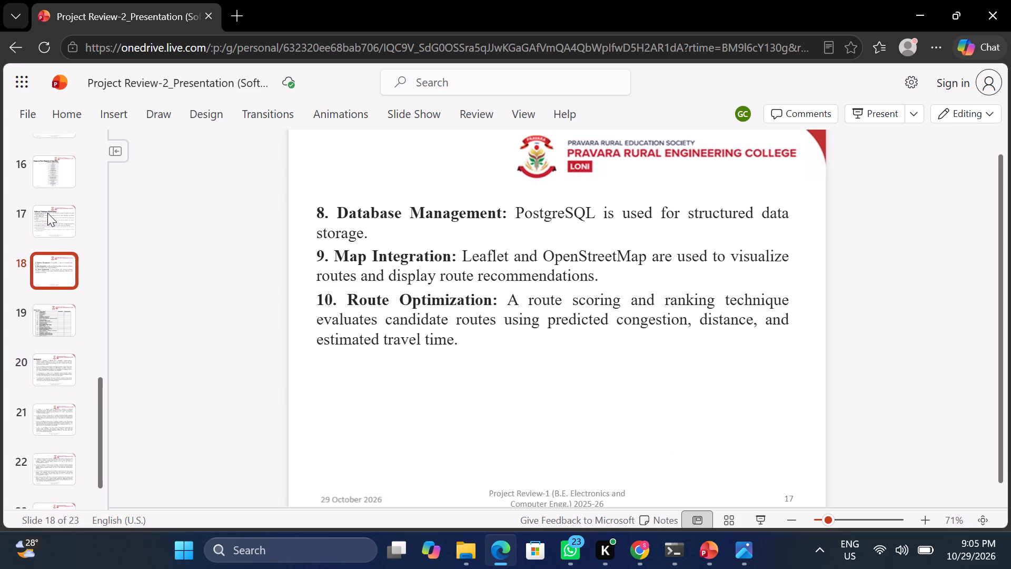
{"action": "scroll", "coordinate": [47, 213], "scroll_direction": "up", "scroll_amount": 1}
{"action": "left_click", "coordinate": [47, 213]}
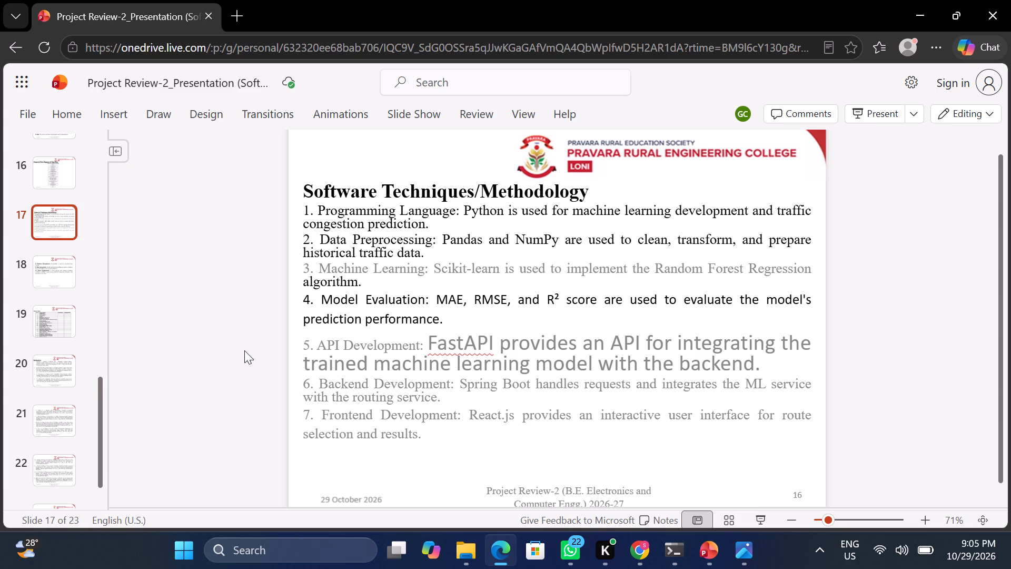
{"action": "left_click", "coordinate": [45, 159]}
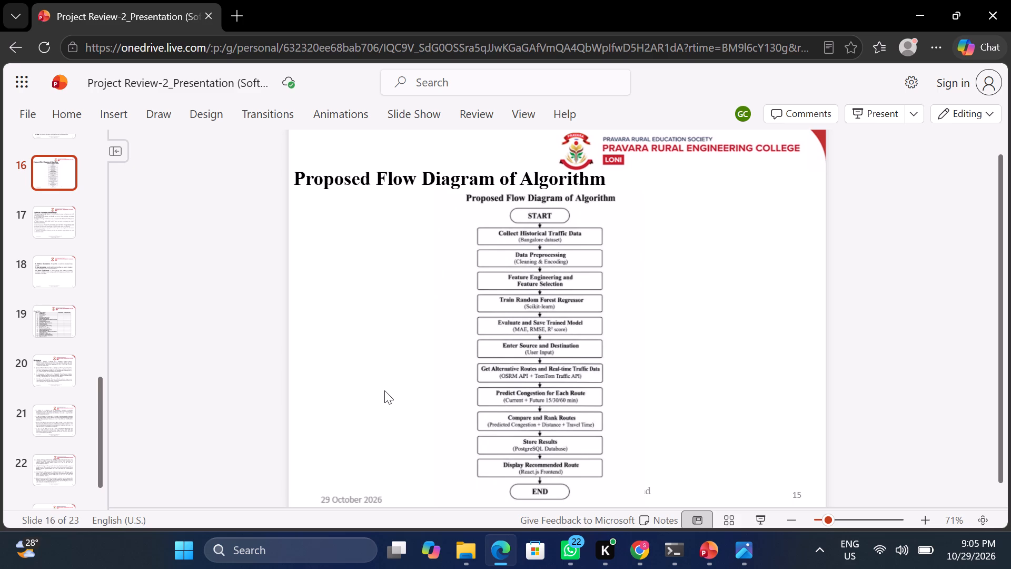
Review the Software Techniques/Methodology text on slide 17 and the Plan of Work table on slide 19.
{"action": "left_click", "coordinate": [60, 230]}
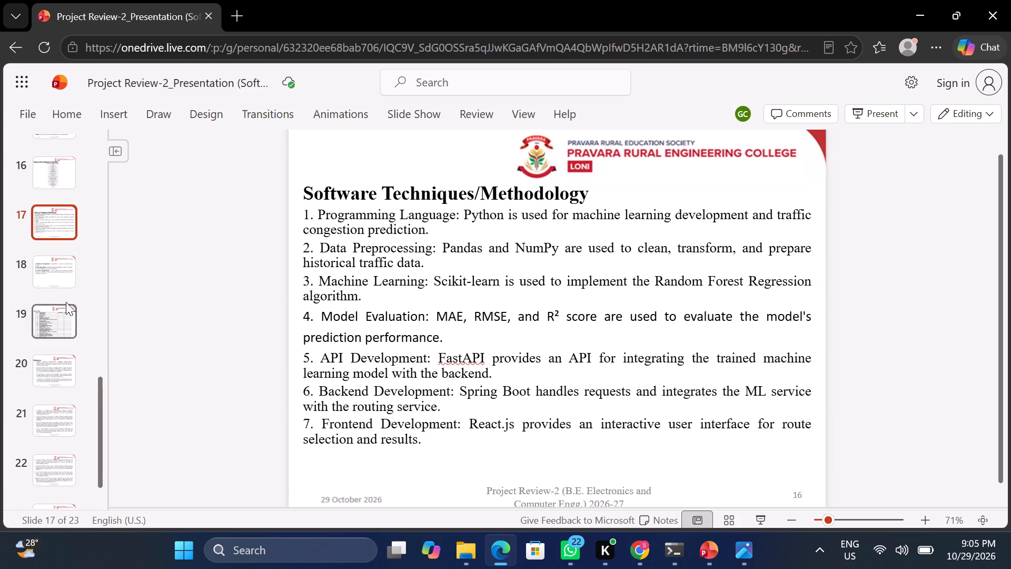
{"action": "left_click", "coordinate": [63, 322]}
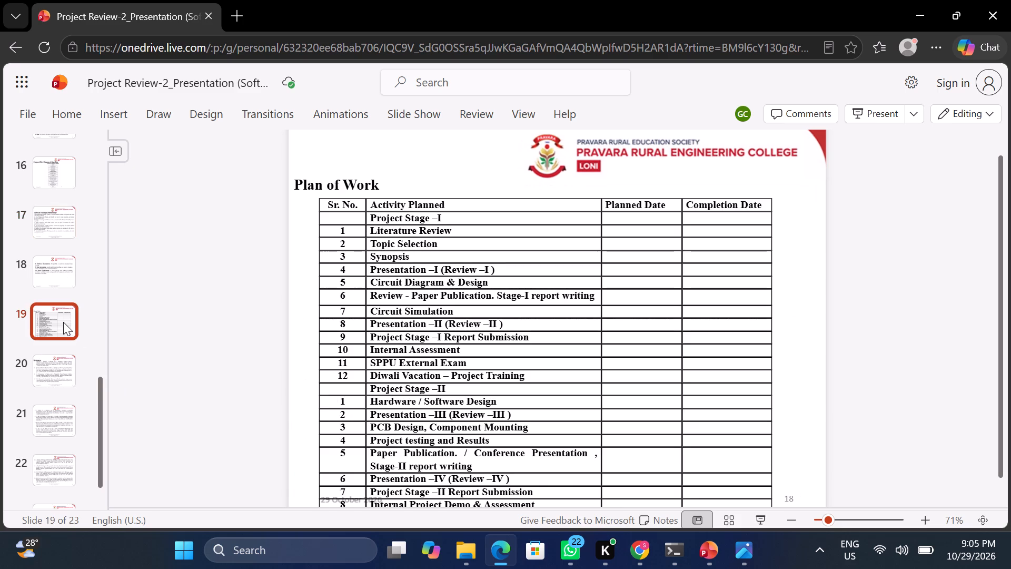
Switch to Chrome to view the ChatGPT conversation about the proposed algorithm flow diagram.
{"action": "key", "text": "alt+Tab"}
{"action": "key", "text": "alt+Tab"}
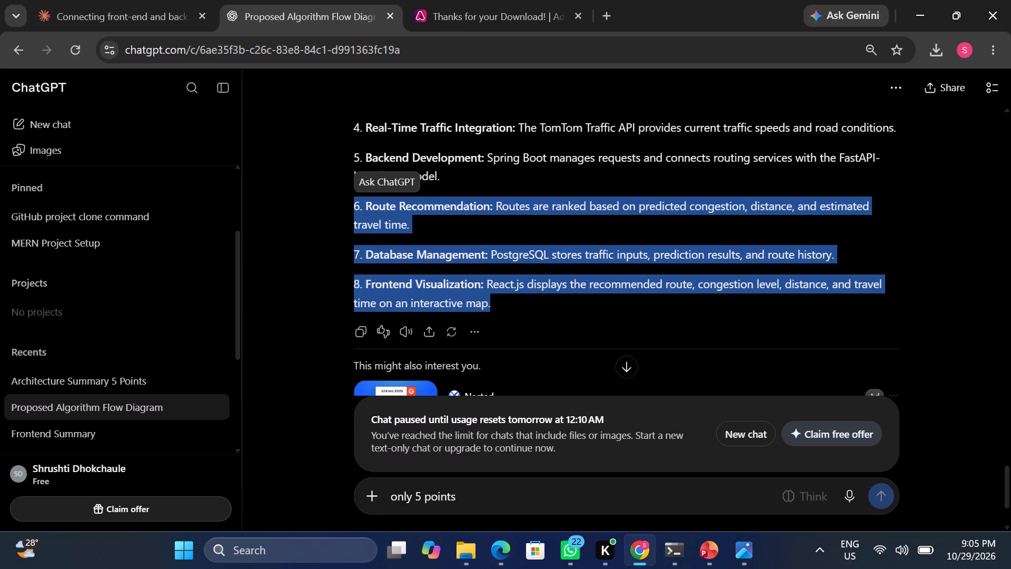
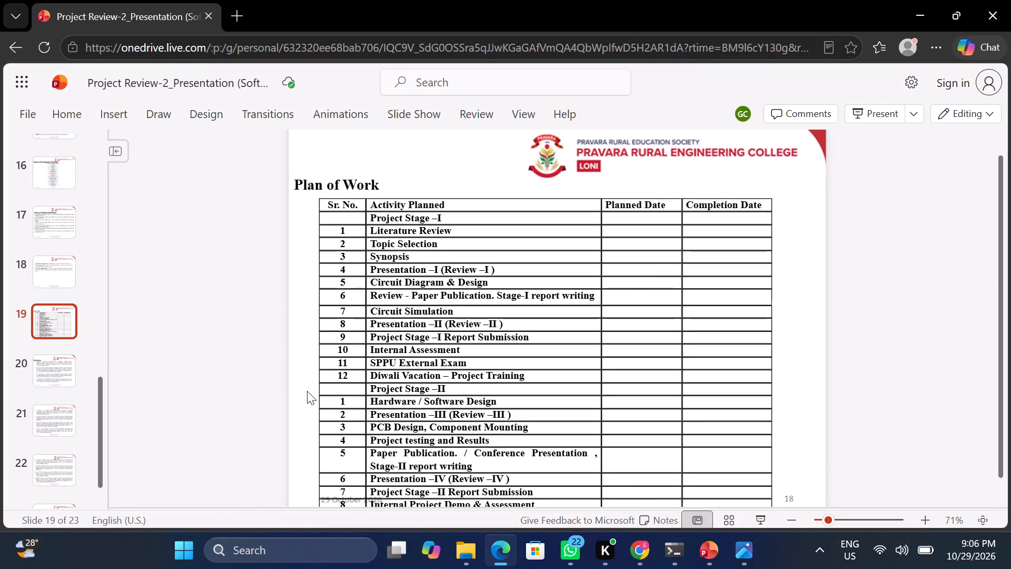
Return to slide 17 to recheck the Software Techniques/Methodology text.
{"action": "left_click", "coordinate": [47, 211]}
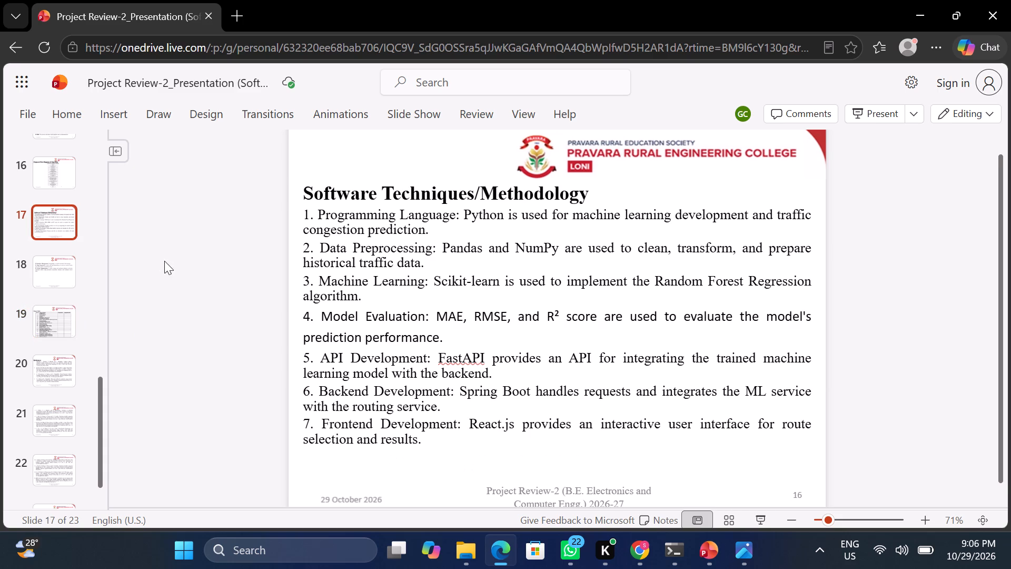
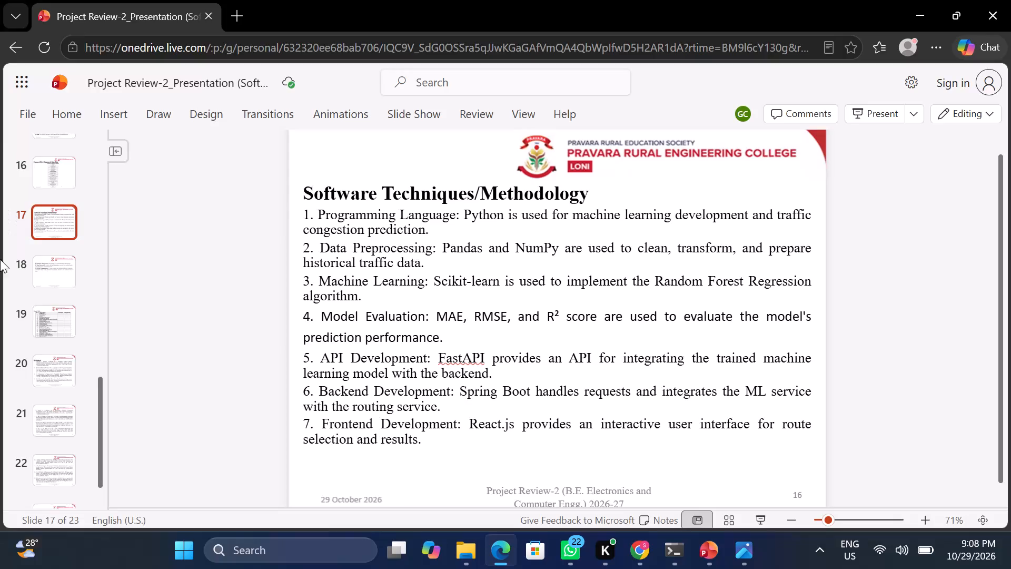
Enter 25/06/ as the start of the planned date for Literature Review in slide 19's Plan of Work table.
{"action": "left_click", "coordinate": [65, 317]}
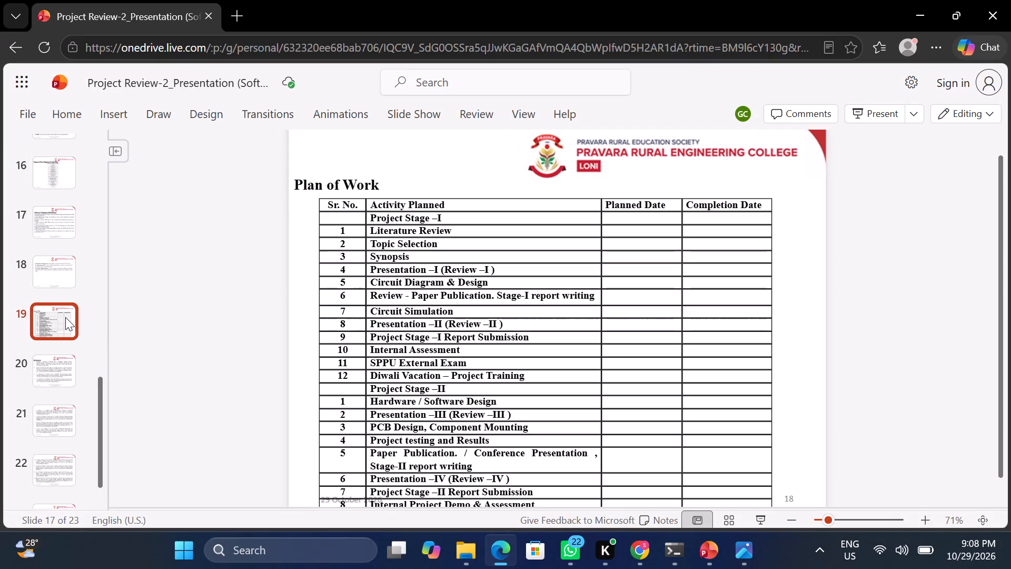
{"action": "left_click", "coordinate": [616, 231]}
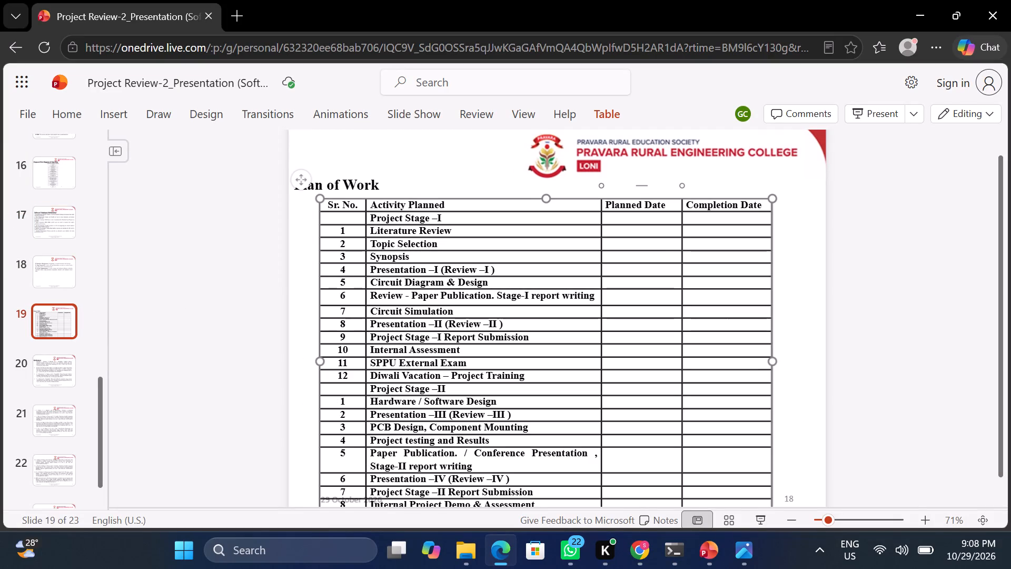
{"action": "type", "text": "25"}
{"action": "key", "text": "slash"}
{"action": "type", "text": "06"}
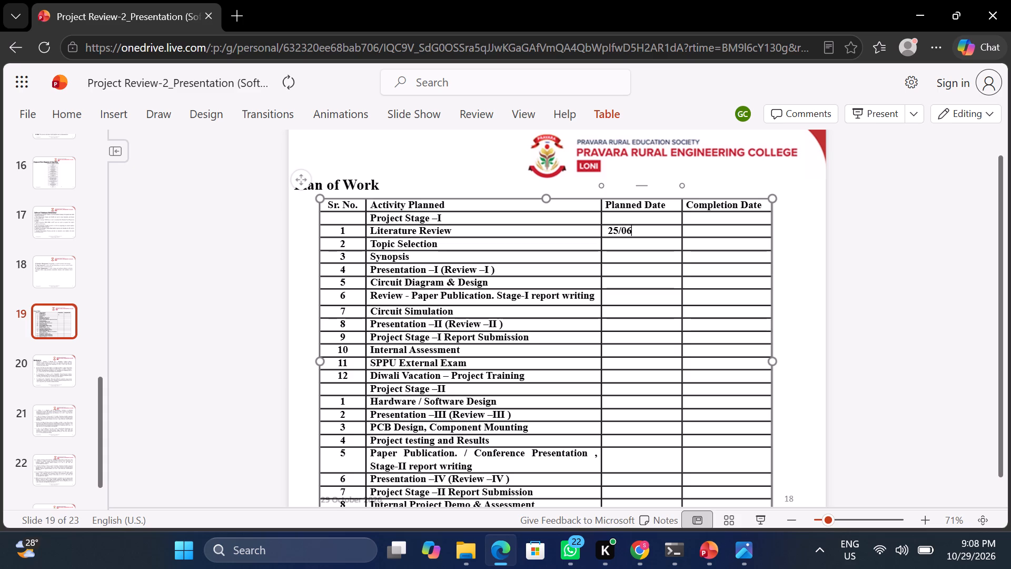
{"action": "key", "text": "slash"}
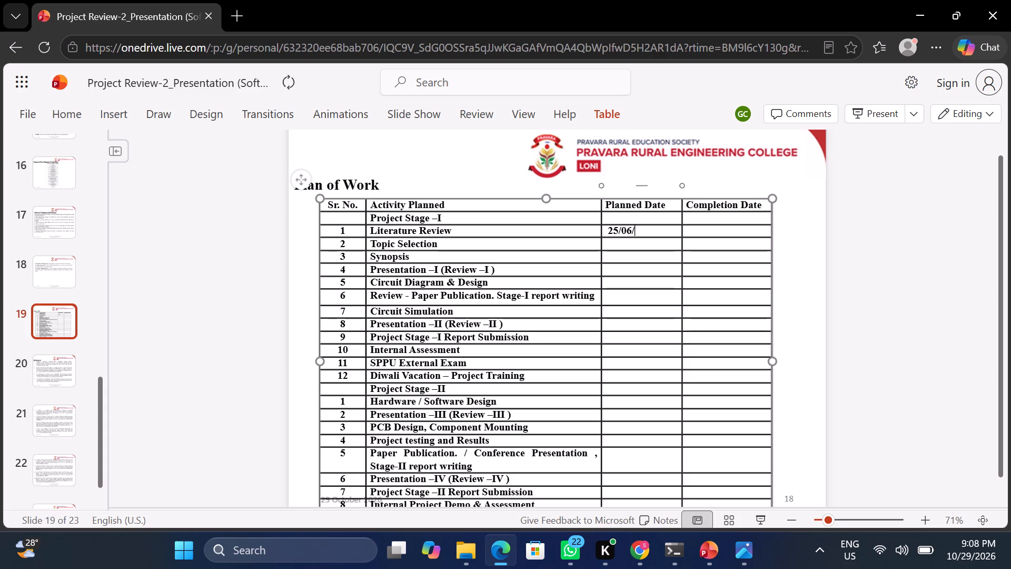
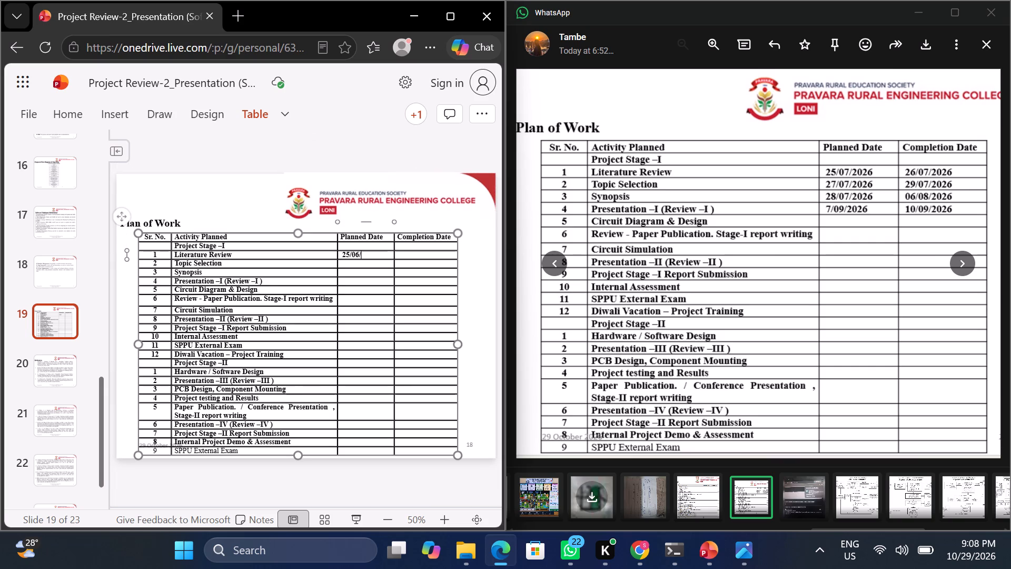
{"action": "key", "text": "BackSpace"}
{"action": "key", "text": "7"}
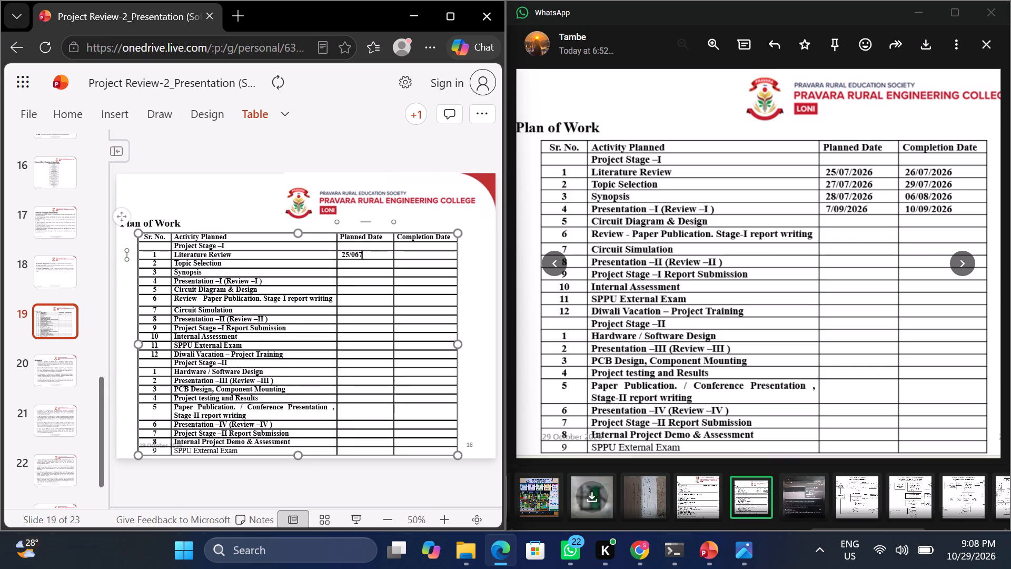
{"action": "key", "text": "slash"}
{"action": "key", "text": "BackSpace"}
{"action": "key", "text": "BackSpace"}
{"action": "key", "text": "BackSpace"}
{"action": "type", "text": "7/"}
Complete the Literature Review planned date in slide 19's Plan of Work table as 25/07/2026.
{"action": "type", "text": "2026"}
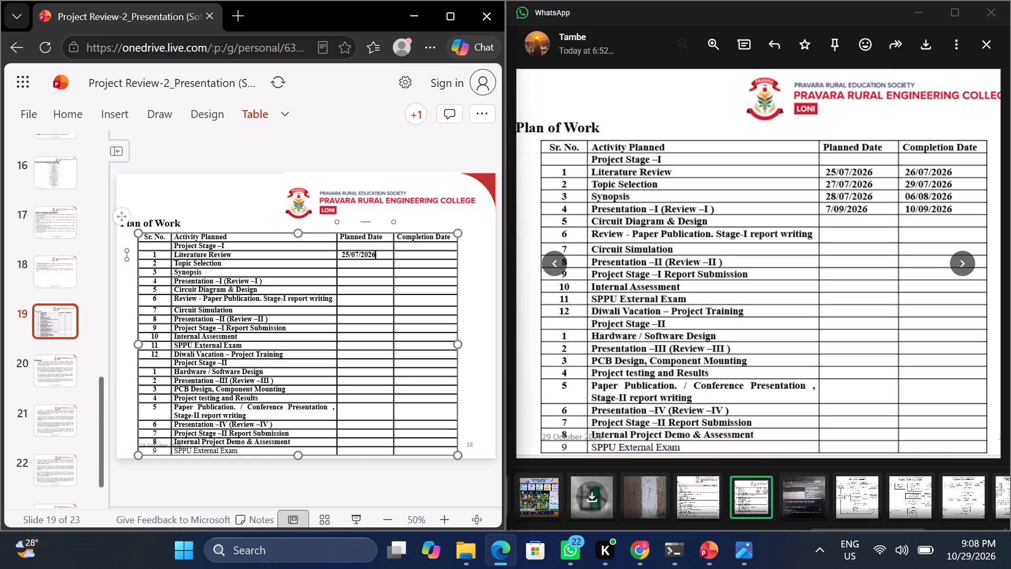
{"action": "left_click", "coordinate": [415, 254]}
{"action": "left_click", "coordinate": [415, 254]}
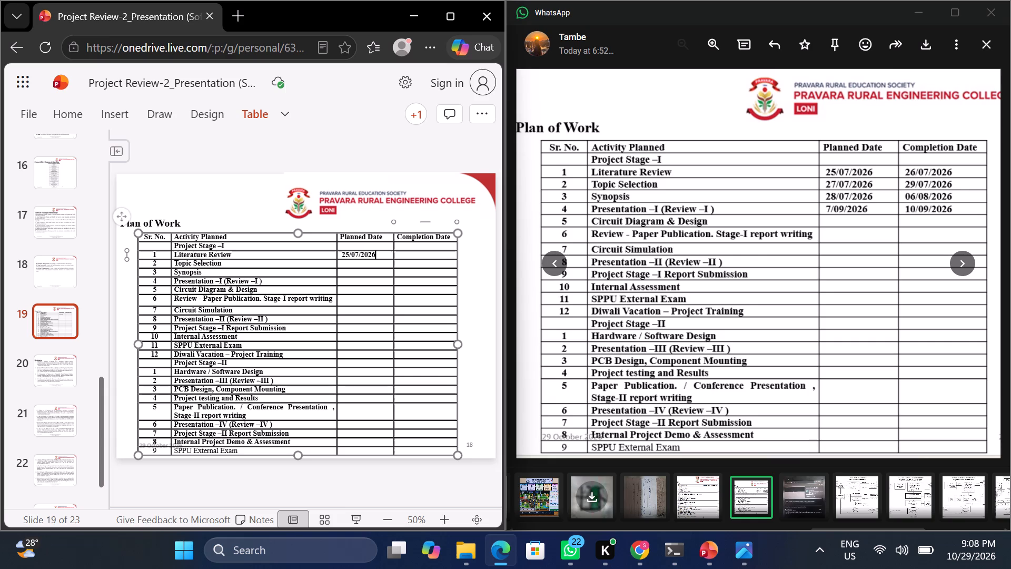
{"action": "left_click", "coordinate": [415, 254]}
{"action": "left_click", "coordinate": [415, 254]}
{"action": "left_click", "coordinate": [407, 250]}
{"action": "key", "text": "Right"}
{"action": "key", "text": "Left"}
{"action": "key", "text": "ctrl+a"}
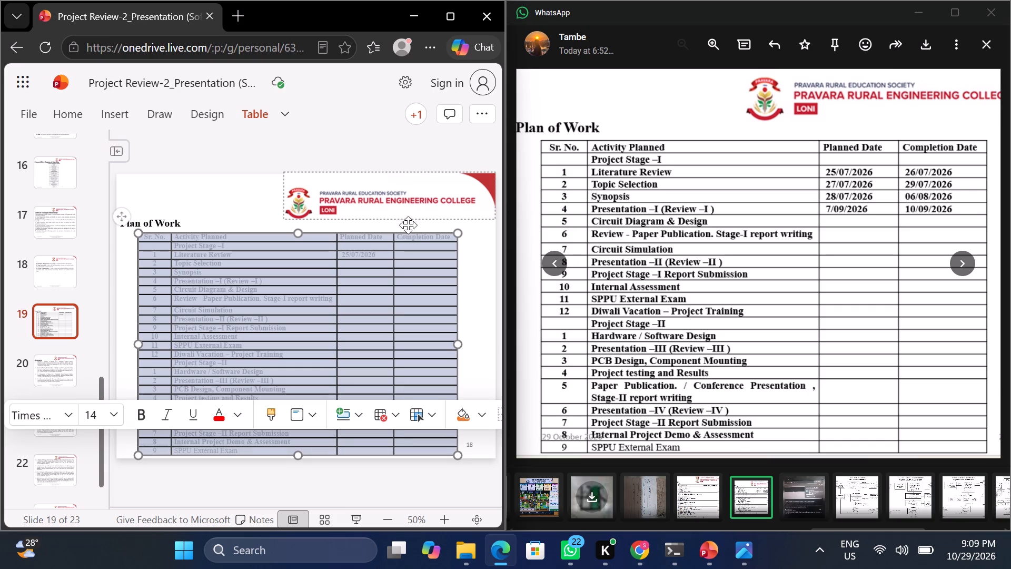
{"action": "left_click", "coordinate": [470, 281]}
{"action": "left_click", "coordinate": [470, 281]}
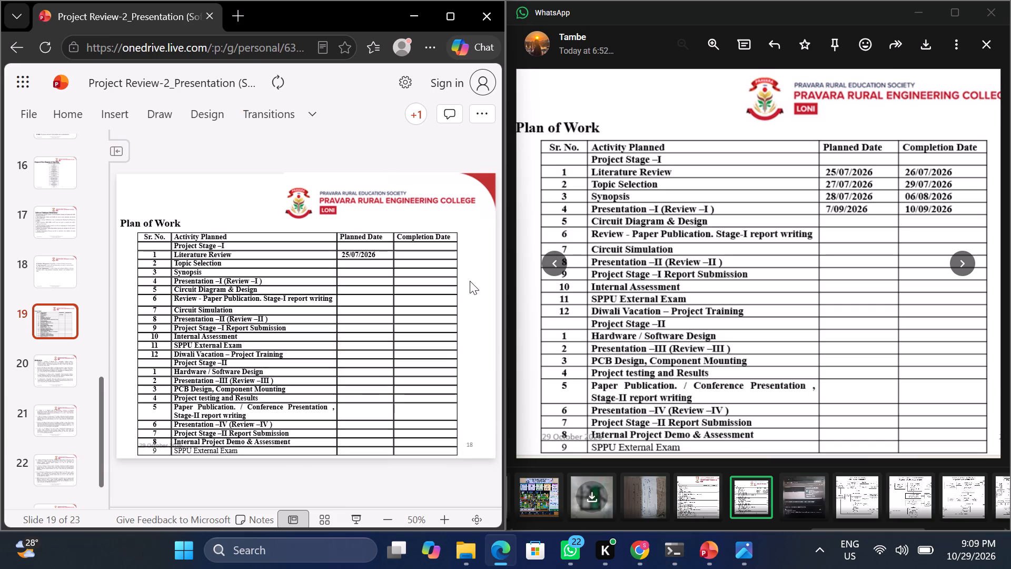
Copy the Literature Review planned date into its Completion Date cell and change the copy to 26/07/2026.
{"action": "triple_click", "coordinate": [366, 252]}
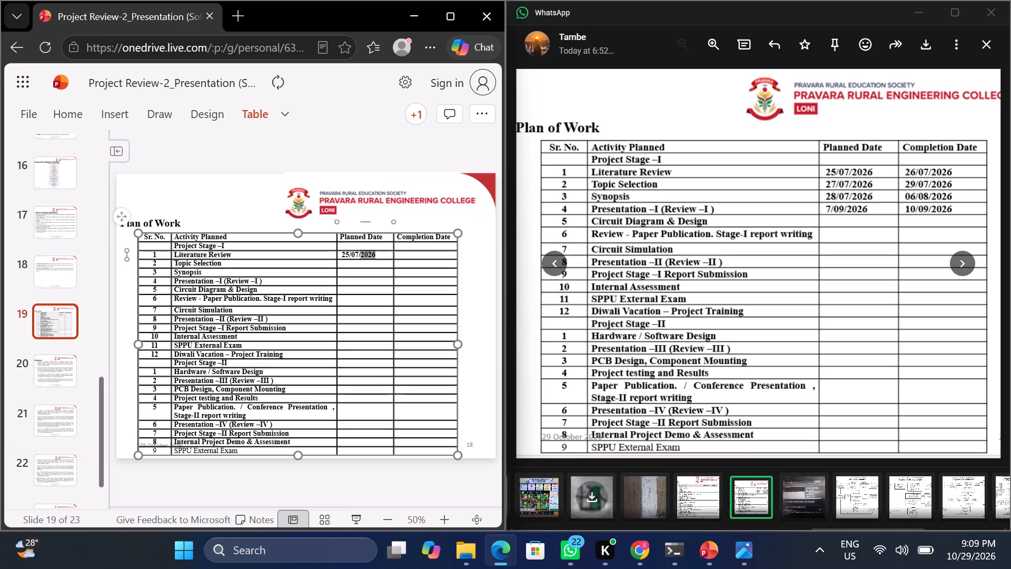
{"action": "triple_click", "coordinate": [366, 252]}
{"action": "double_click", "coordinate": [366, 252]}
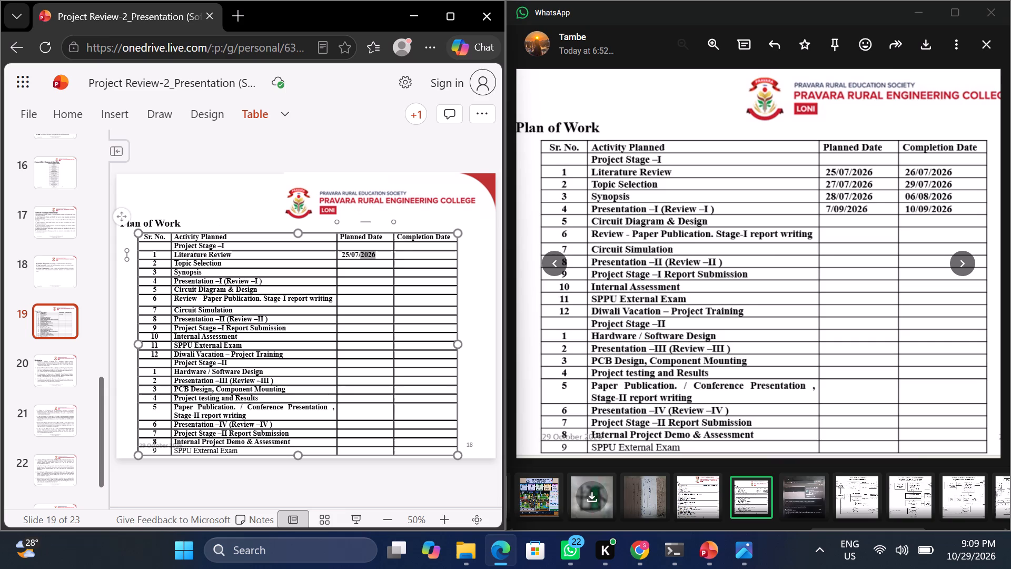
{"action": "left_click", "coordinate": [341, 252]}
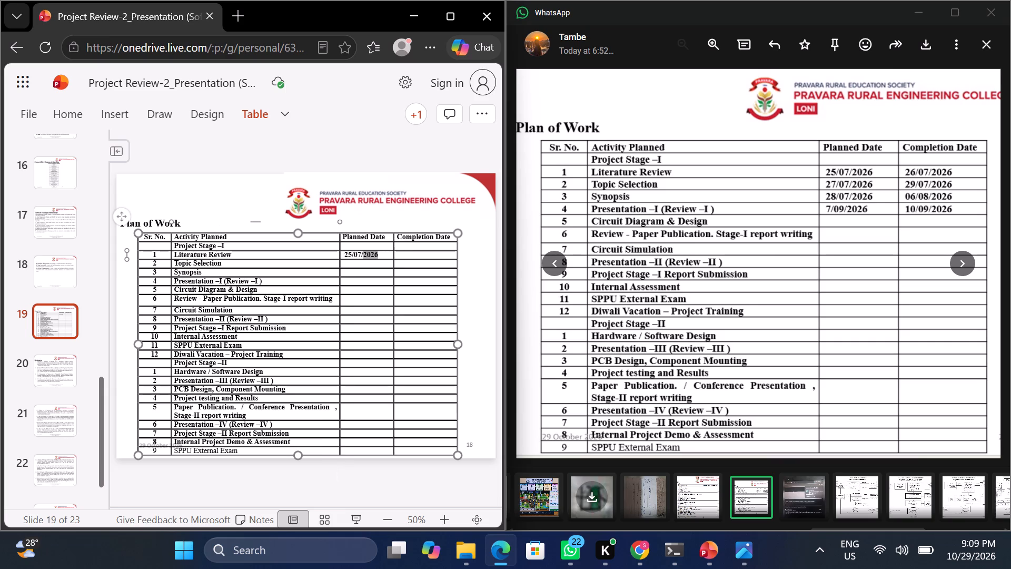
{"action": "left_click_drag", "start_coordinate": [380, 254], "coordinate": [362, 253]}
{"action": "left_click_drag", "start_coordinate": [362, 253], "coordinate": [345, 252]}
{"action": "key", "text": "ctrl+c"}
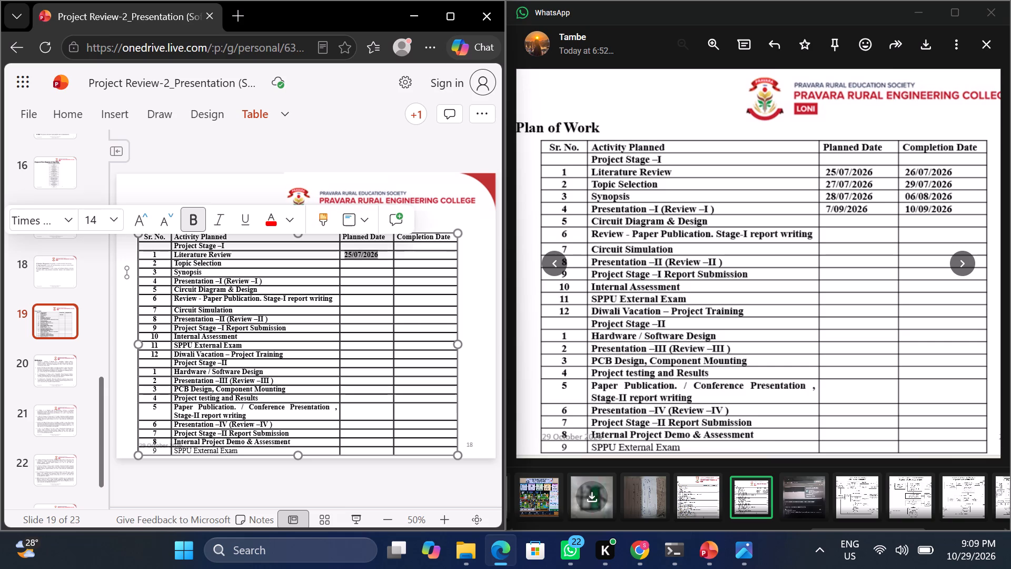
{"action": "left_click", "coordinate": [409, 255]}
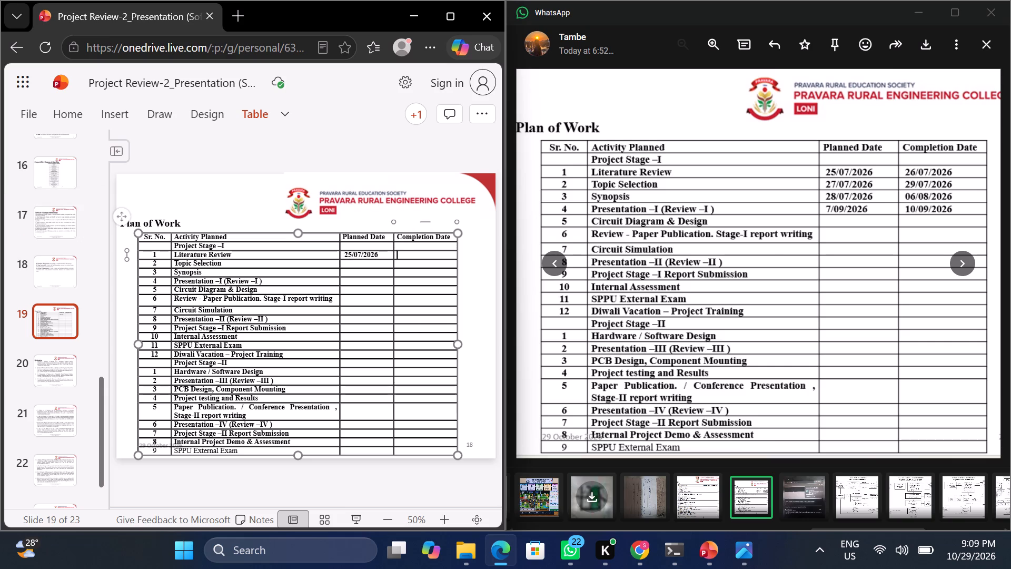
{"action": "key", "text": "ctrl+v"}
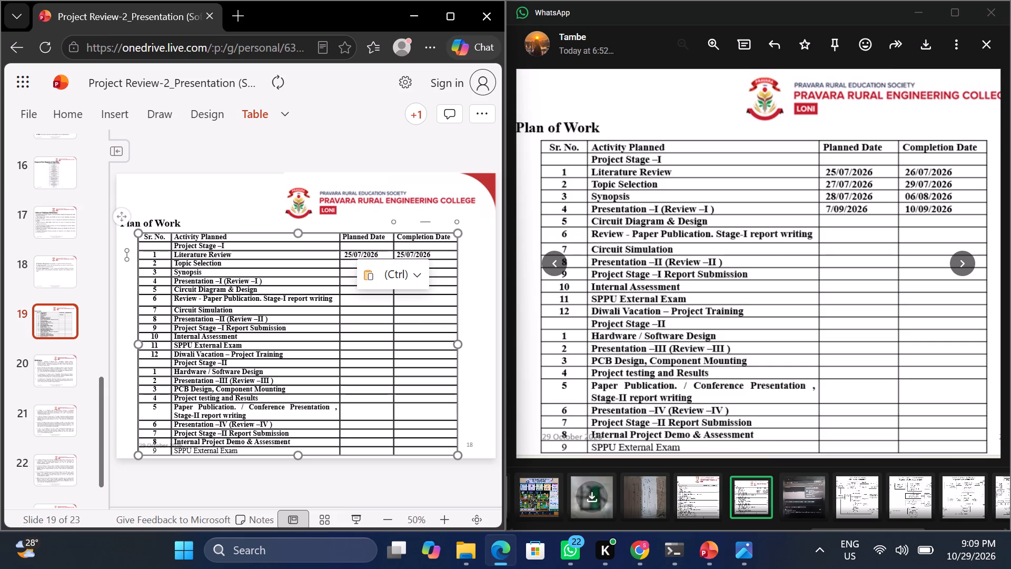
{"action": "key", "text": "Left"}
{"action": "key", "text": "Left"}
{"action": "key", "text": "Left"}
{"action": "key", "text": "Left"}
{"action": "key", "text": "Left"}
{"action": "key", "text": "Left"}
{"action": "key", "text": "Left"}
{"action": "key", "text": "Left"}
{"action": "key", "text": "BackSpace"}
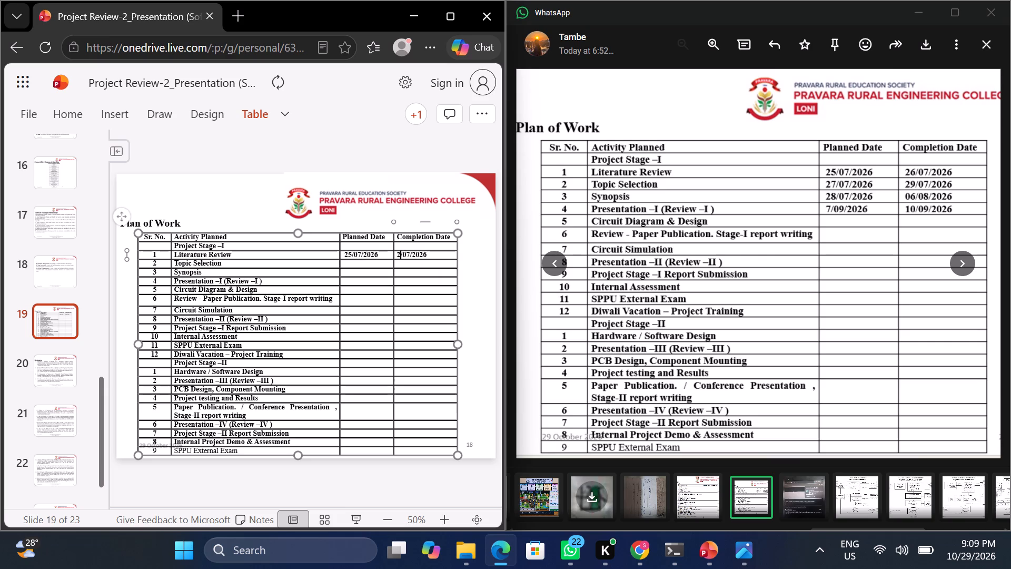
{"action": "key", "text": "6"}
Paste the copied date into the Topic Selection row's Planned Date cell and change it to 27/07/2026.
{"action": "key", "text": "Down"}
{"action": "key", "text": "Left"}
{"action": "key", "text": "ctrl+v"}
{"action": "key", "text": "Left"}
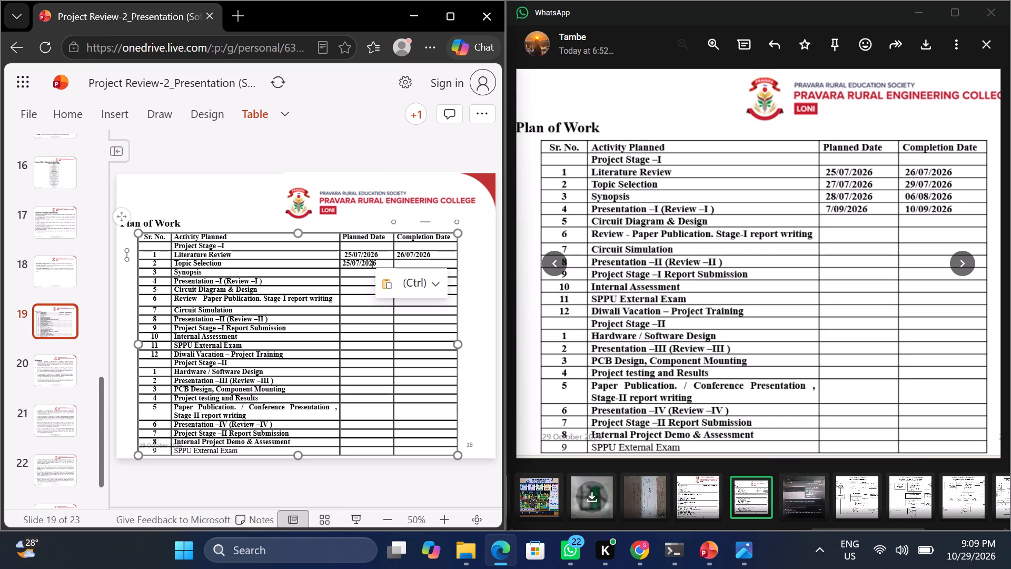
{"action": "key", "text": "Left"}
{"action": "key", "text": "Left"}
{"action": "key", "text": "Left"}
{"action": "key", "text": "Left"}
{"action": "key", "text": "Left"}
{"action": "key", "text": "Left"}
{"action": "key", "text": "Left"}
{"action": "key", "text": "BackSpace"}
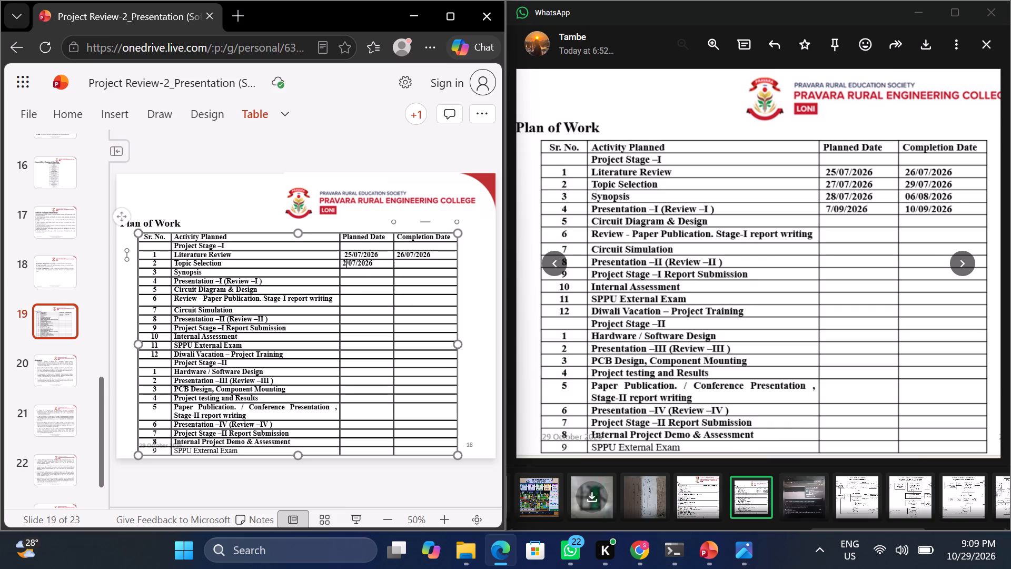
{"action": "key", "text": "7"}
Paste the copied date into the Topic Selection row's Completion Date cell and change it to 29/07/2026.
{"action": "key", "text": "Right"}
{"action": "key", "text": "Right"}
{"action": "key", "text": "Right"}
{"action": "key", "text": "Right"}
{"action": "key", "text": "Right"}
{"action": "key", "text": "Right"}
{"action": "key", "text": "Right"}
{"action": "key", "text": "Right"}
{"action": "key", "text": "Right"}
{"action": "key", "text": "ctrl+v"}
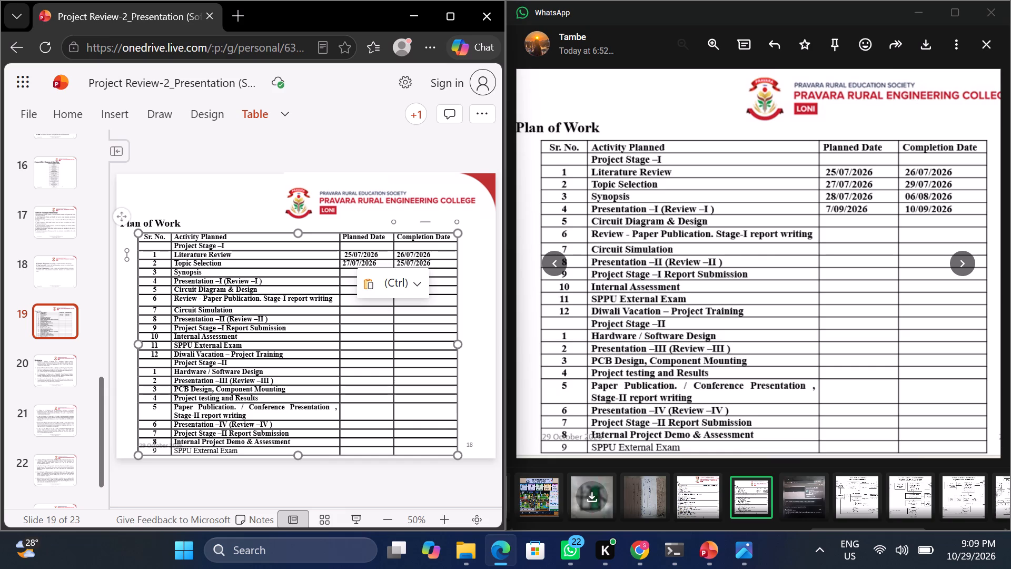
{"action": "key", "text": "Left"}
{"action": "key", "text": "Left"}
{"action": "key", "text": "Left"}
{"action": "key", "text": "Left"}
{"action": "key", "text": "Left"}
{"action": "key", "text": "Left"}
{"action": "key", "text": "Left"}
{"action": "key", "text": "Left"}
{"action": "key", "text": "BackSpace"}
{"action": "key", "text": "9"}
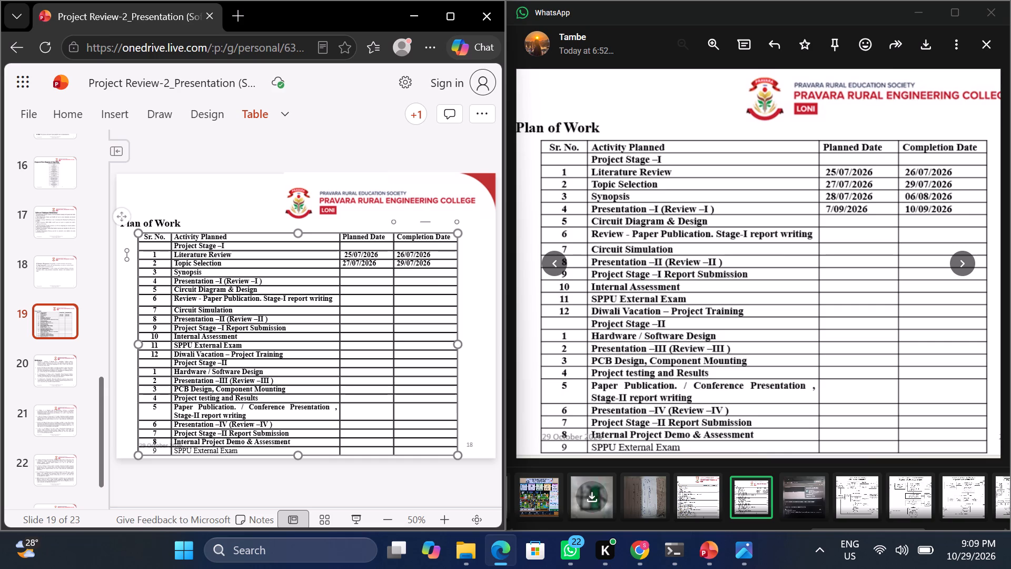
{"action": "key", "text": "Down"}
{"action": "key", "text": "ctrl+v"}
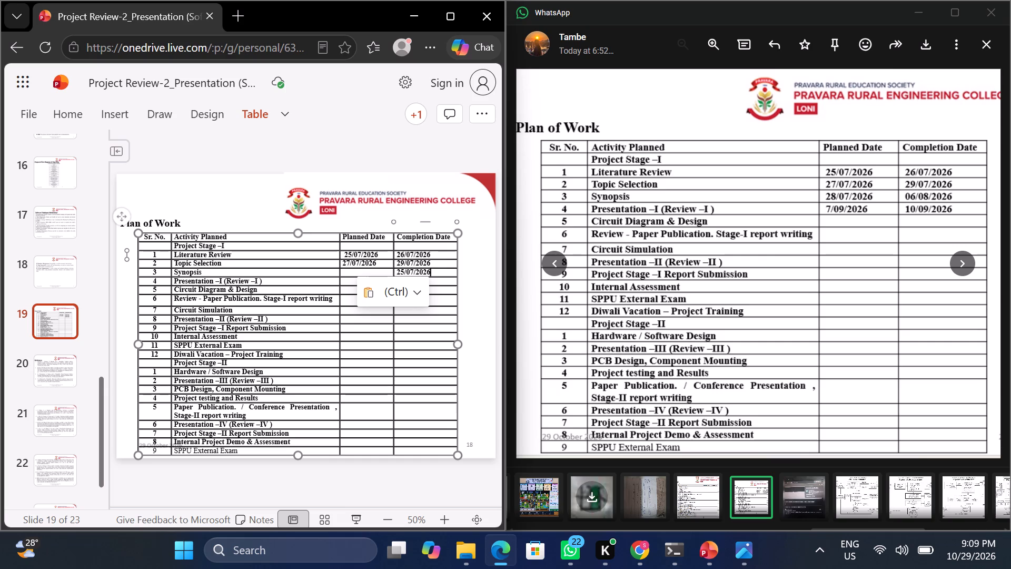
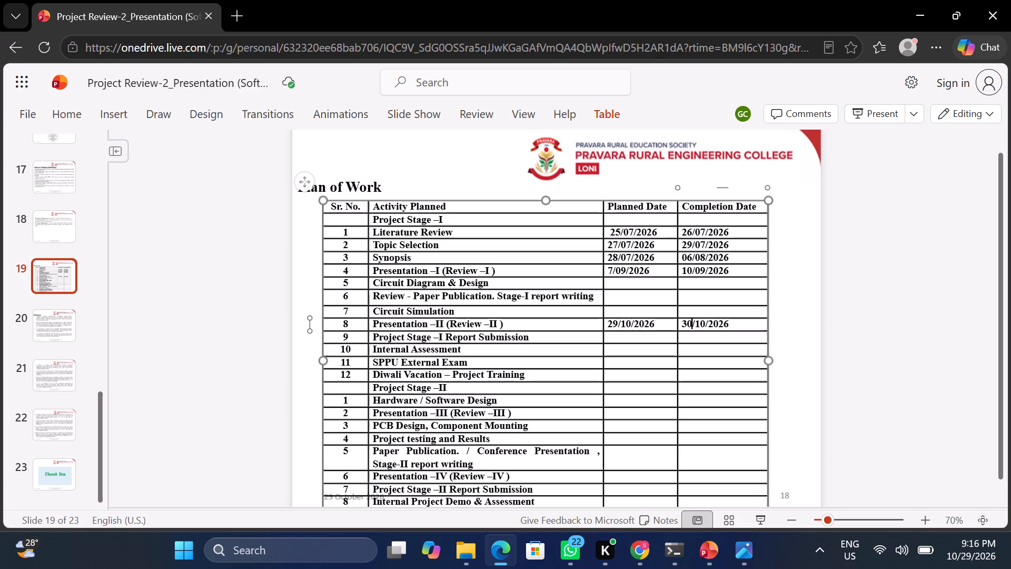
{"action": "left_click", "coordinate": [240, 304]}
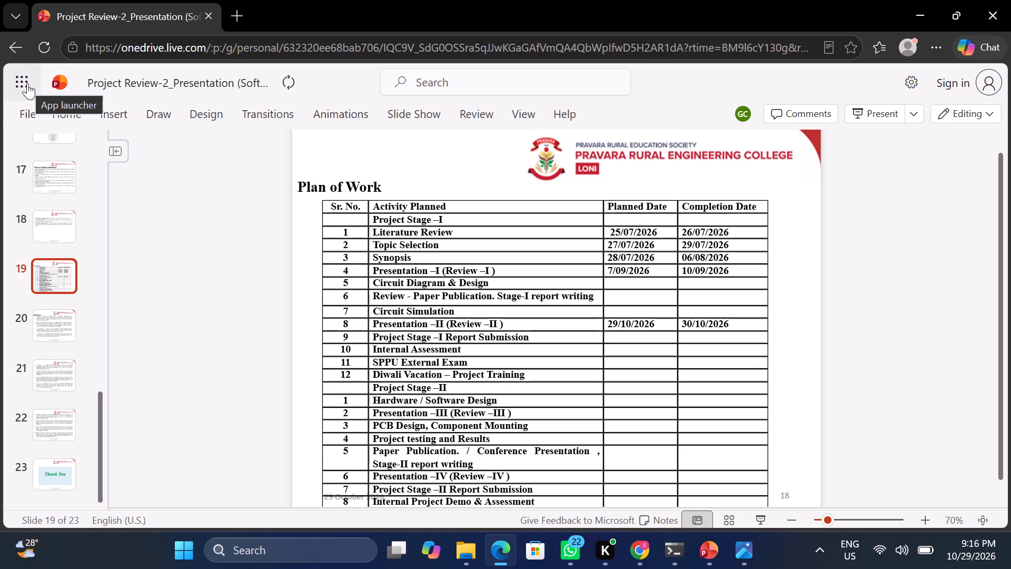
Open the sharing options for the presentation.
{"action": "left_click", "coordinate": [27, 106]}
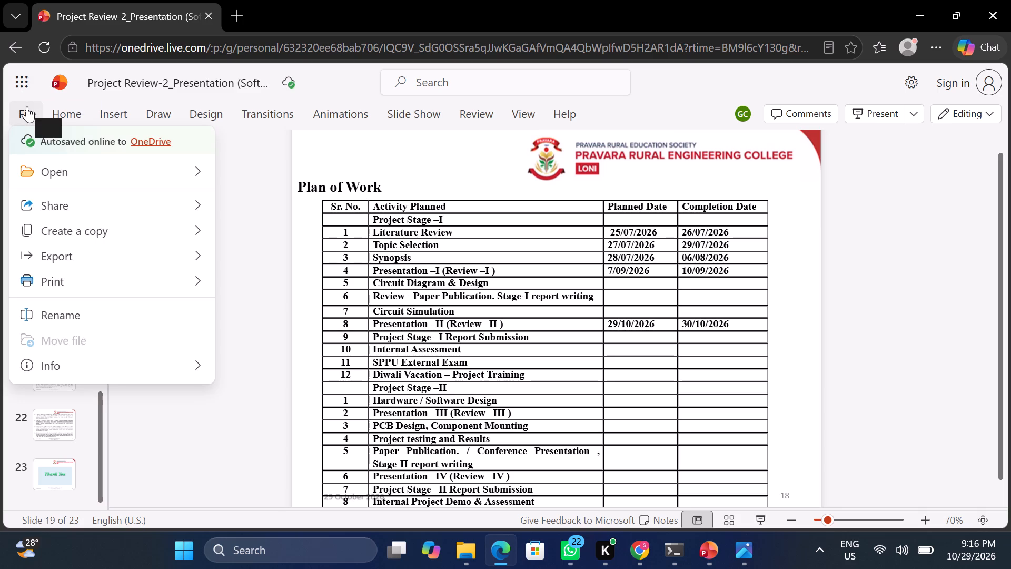
{"action": "left_click", "coordinate": [55, 200]}
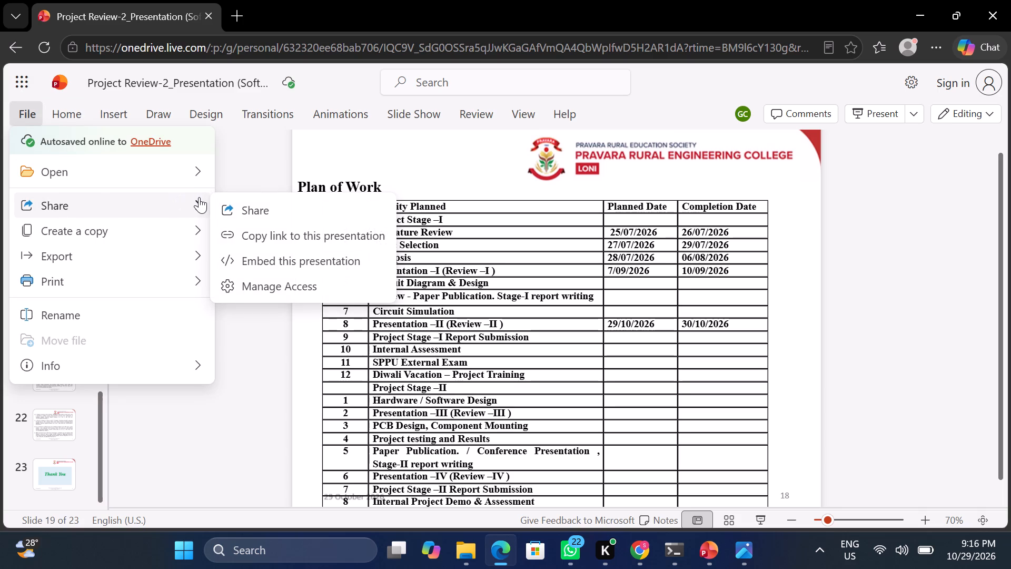
{"action": "left_click", "coordinate": [263, 213]}
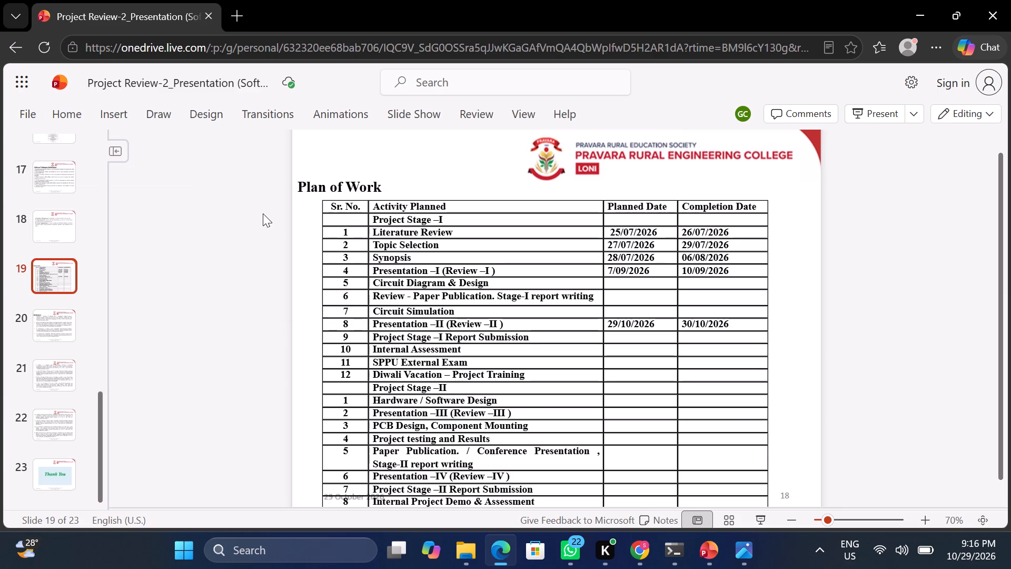
{"action": "left_click", "coordinate": [18, 116]}
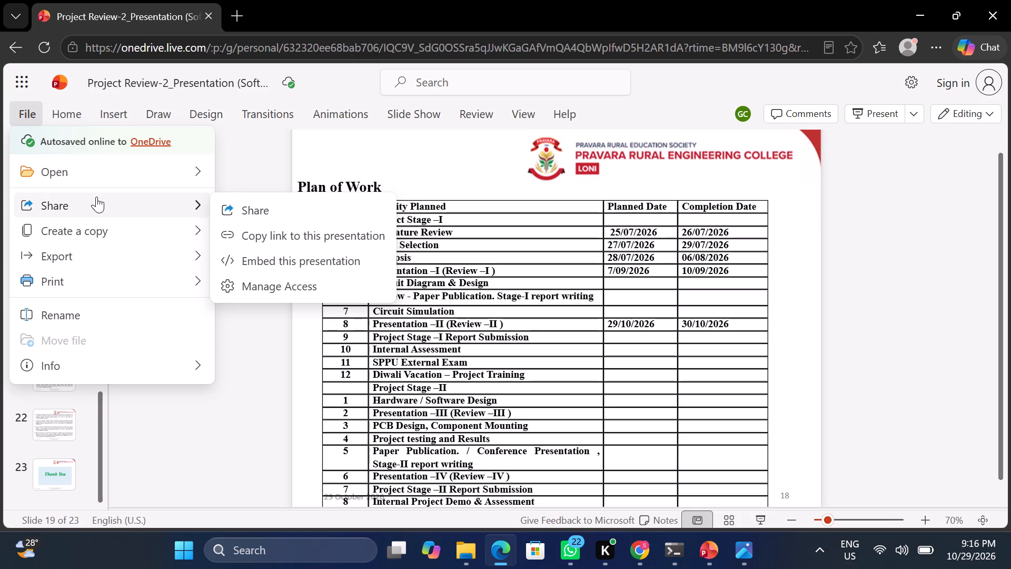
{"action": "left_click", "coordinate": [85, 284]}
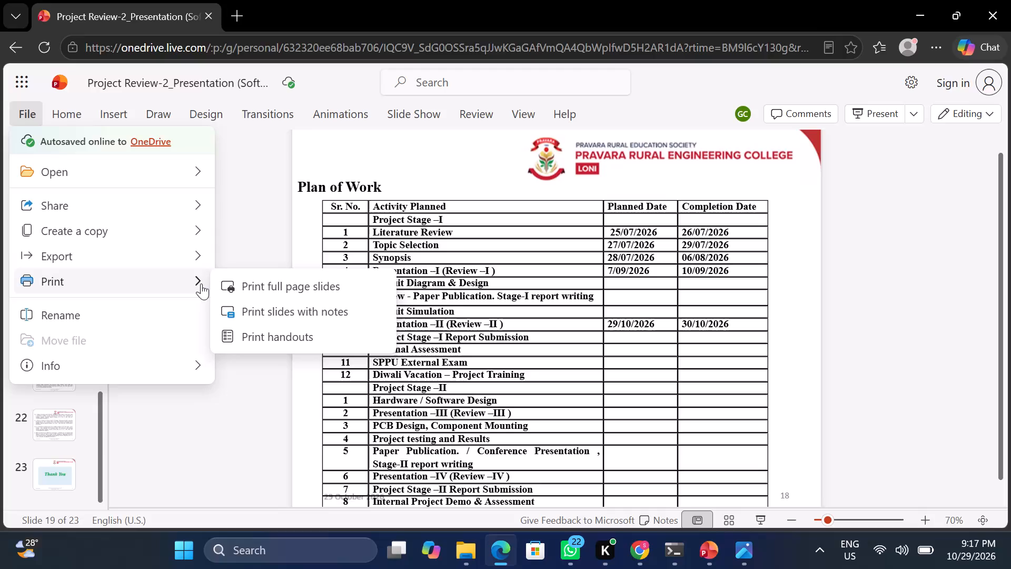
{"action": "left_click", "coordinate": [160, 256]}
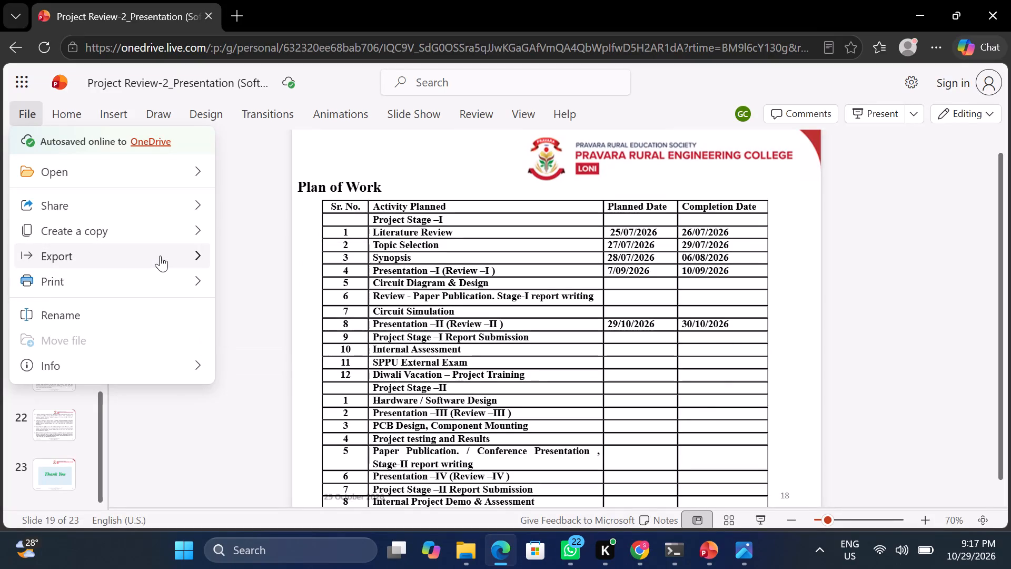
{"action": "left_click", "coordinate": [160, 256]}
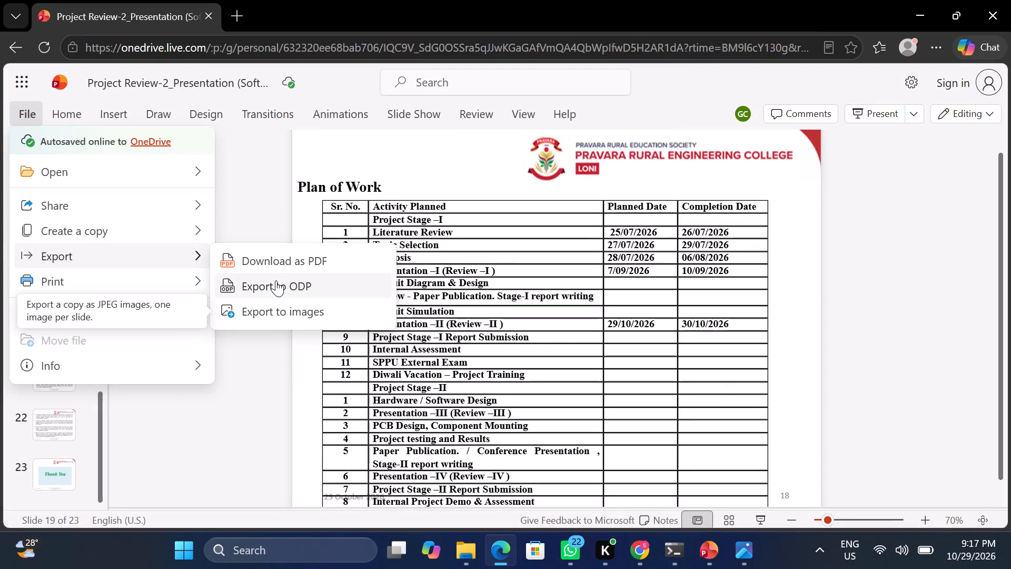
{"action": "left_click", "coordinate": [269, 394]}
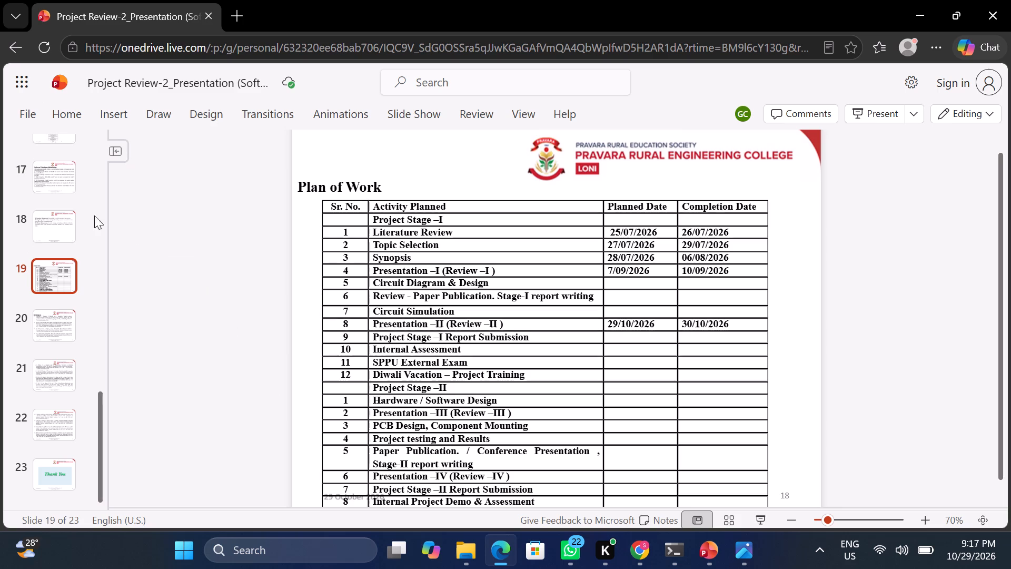
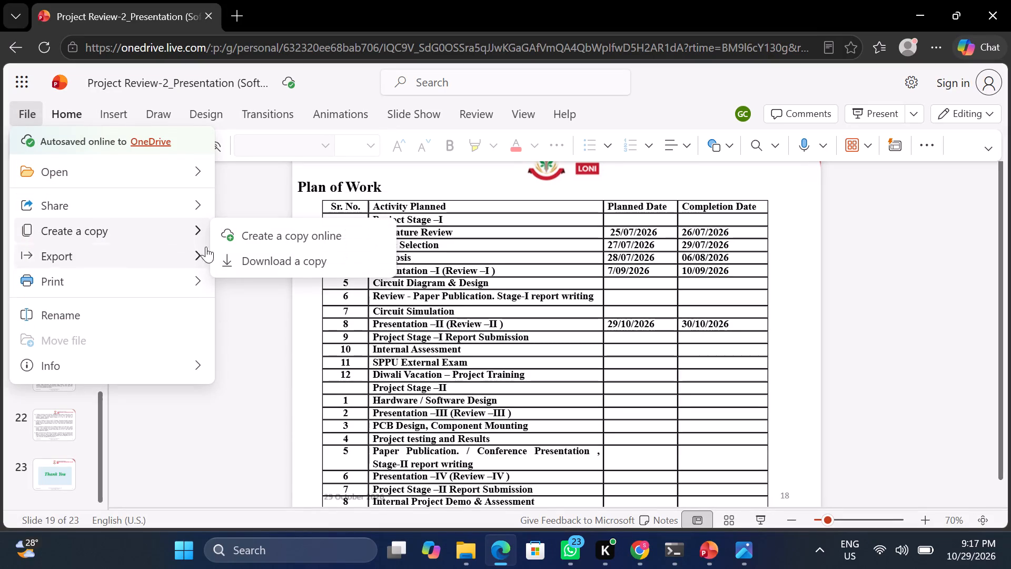
Download a copy of the Project Review-2 presentation and show the downloaded file in the Downloads folder.
{"action": "left_click", "coordinate": [252, 253]}
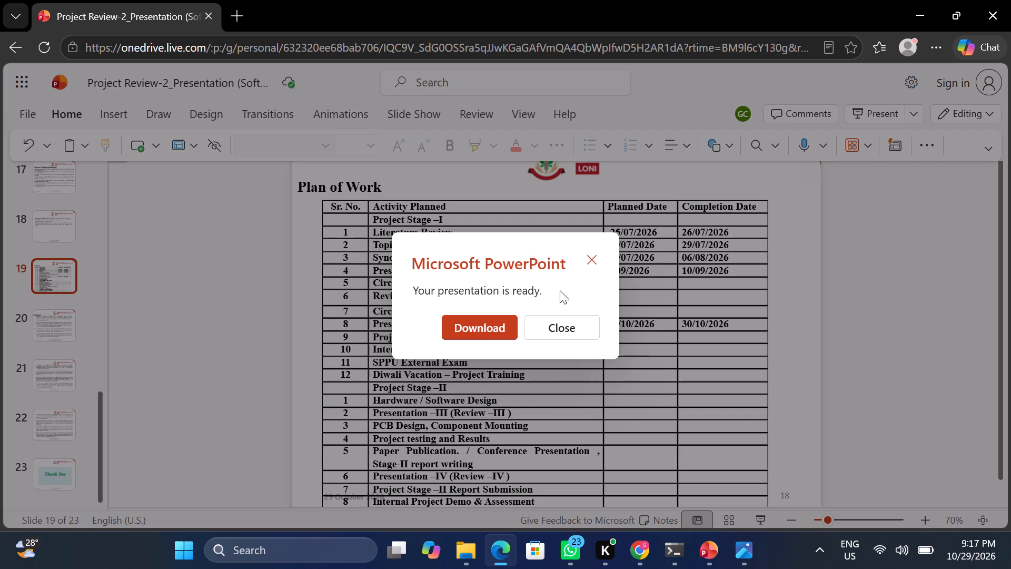
{"action": "left_click", "coordinate": [481, 326]}
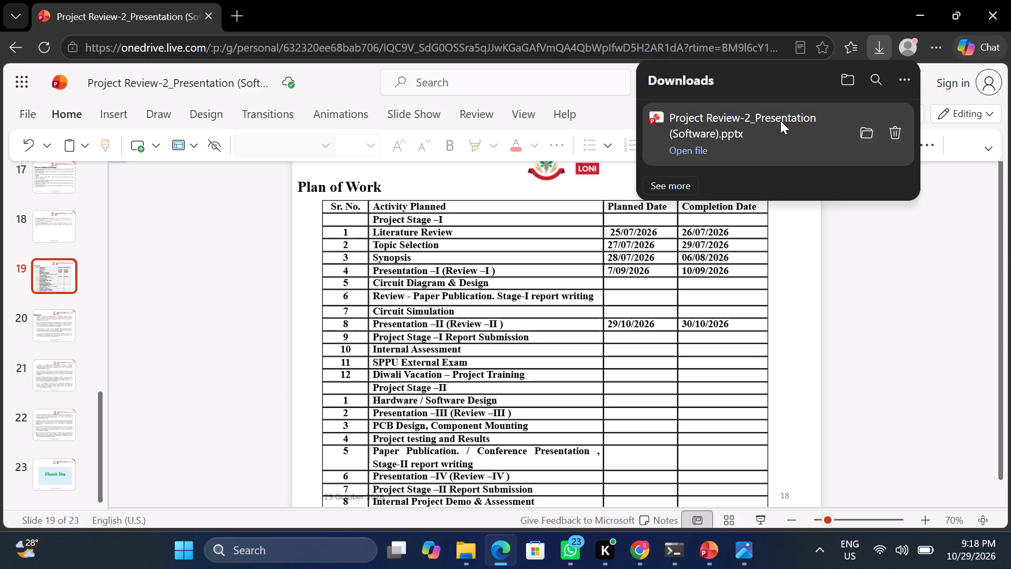
{"action": "left_click", "coordinate": [873, 127]}
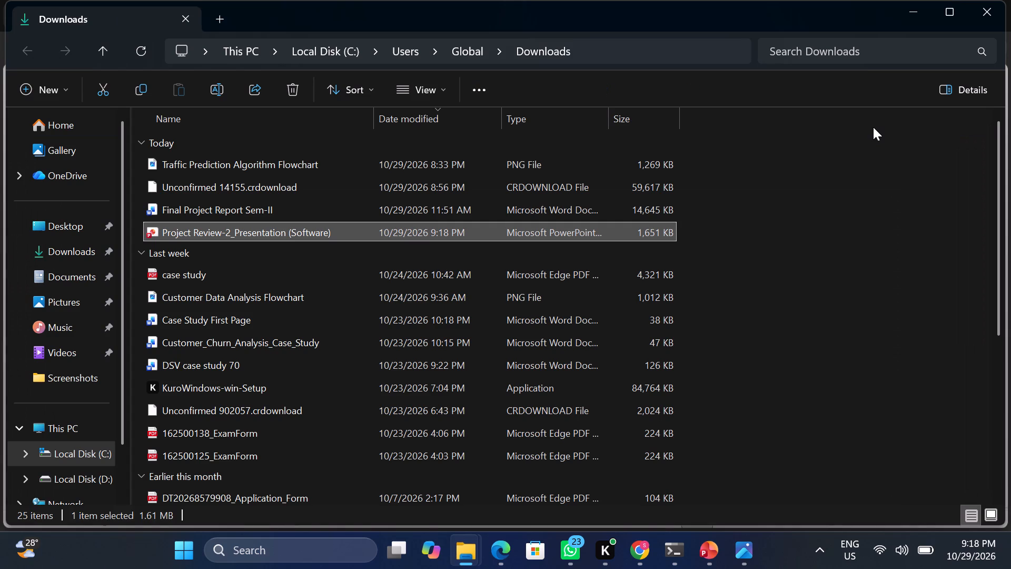
Open the downloaded Project Review-2_Presentation (Software) file from the Downloads folder and maximize its window.
{"action": "double_click", "coordinate": [318, 230]}
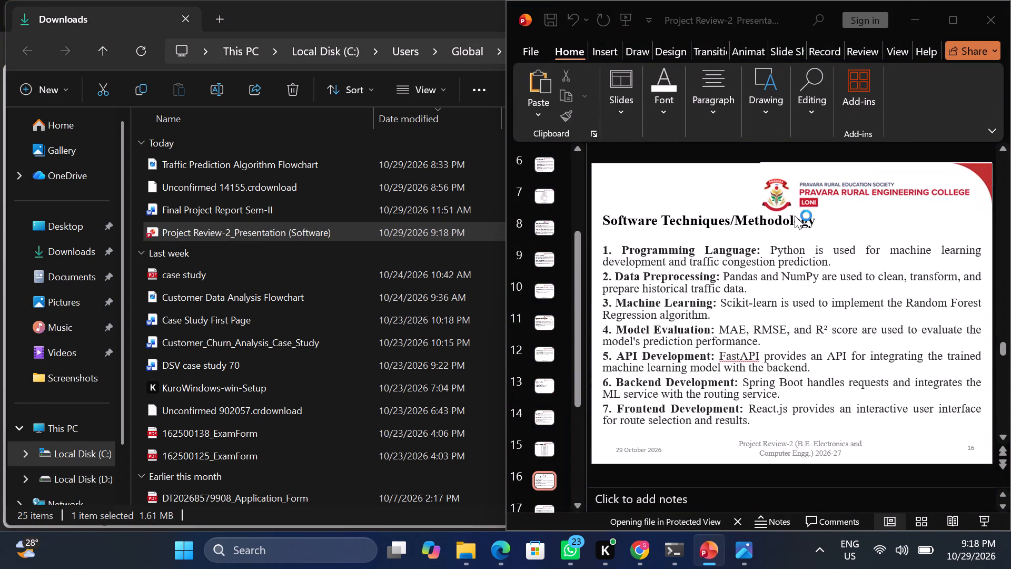
{"action": "left_click", "coordinate": [953, 19]}
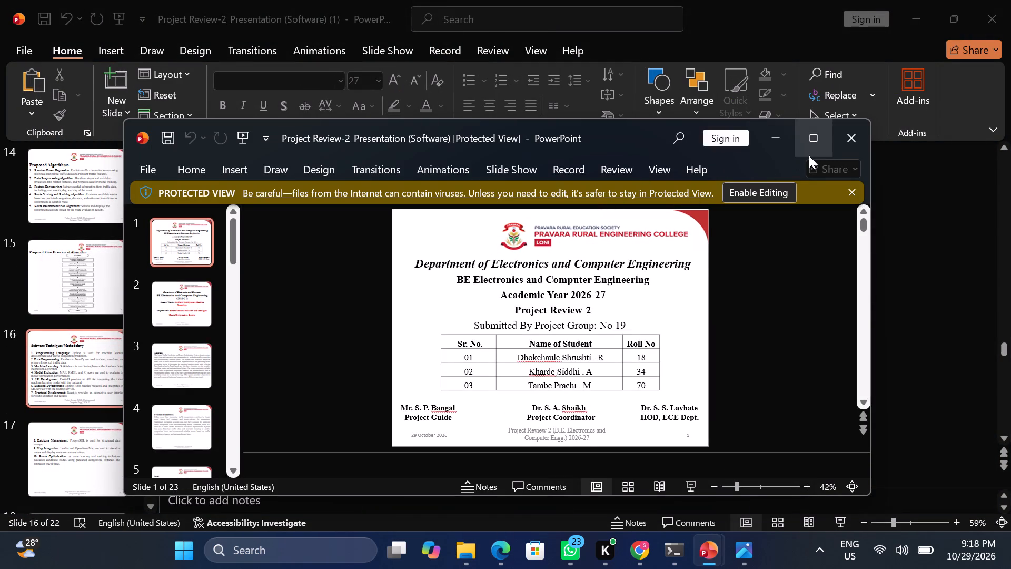
{"action": "left_click", "coordinate": [808, 144]}
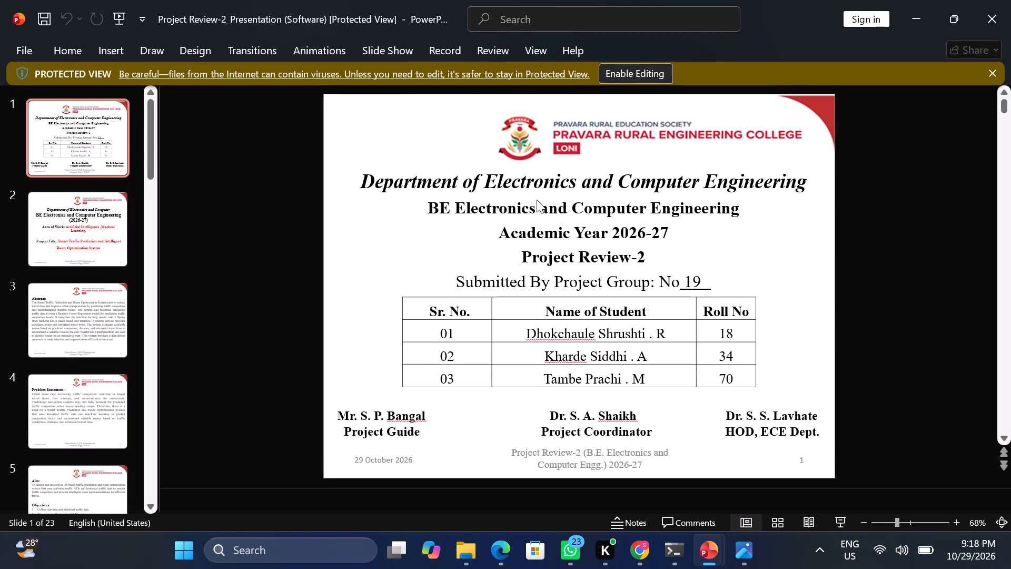
Review slides 1 to 7 of the downloaded presentation, from the title slide to the Proposed Model Architecture.
{"action": "left_click", "coordinate": [60, 225]}
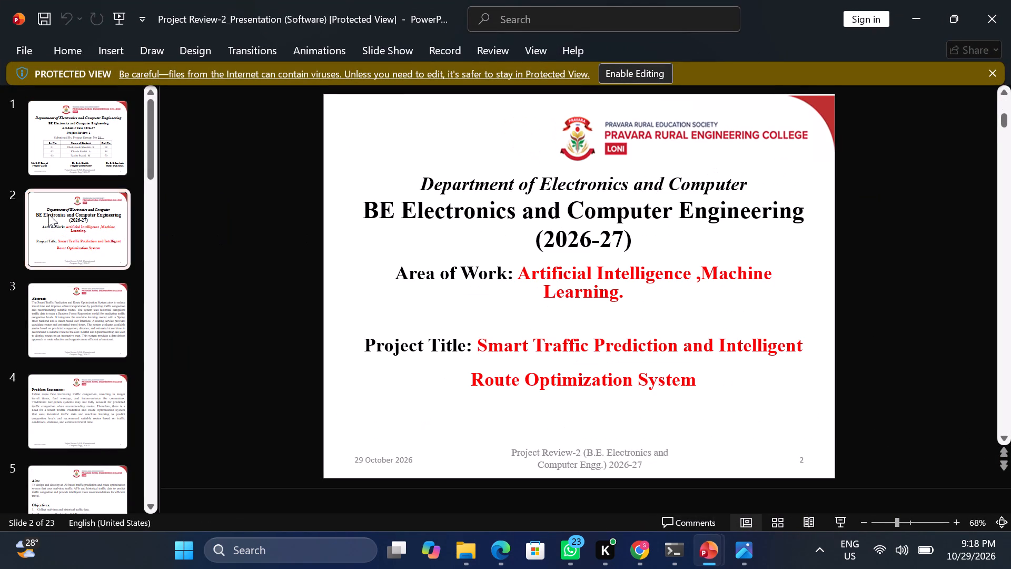
{"action": "left_click", "coordinate": [61, 141]}
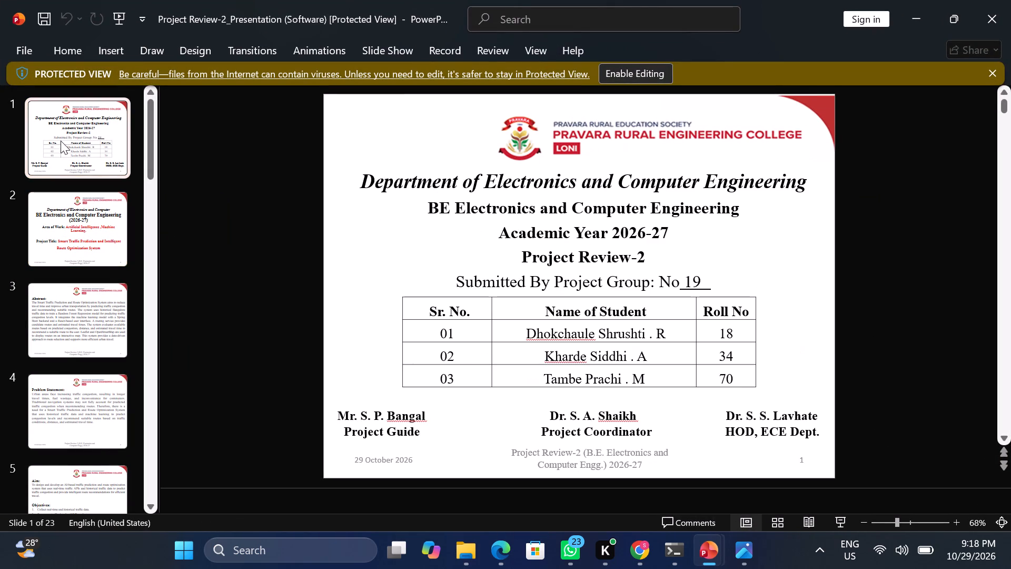
{"action": "left_click", "coordinate": [56, 299]}
{"action": "scroll", "coordinate": [56, 299], "scroll_direction": "down", "scroll_amount": 1}
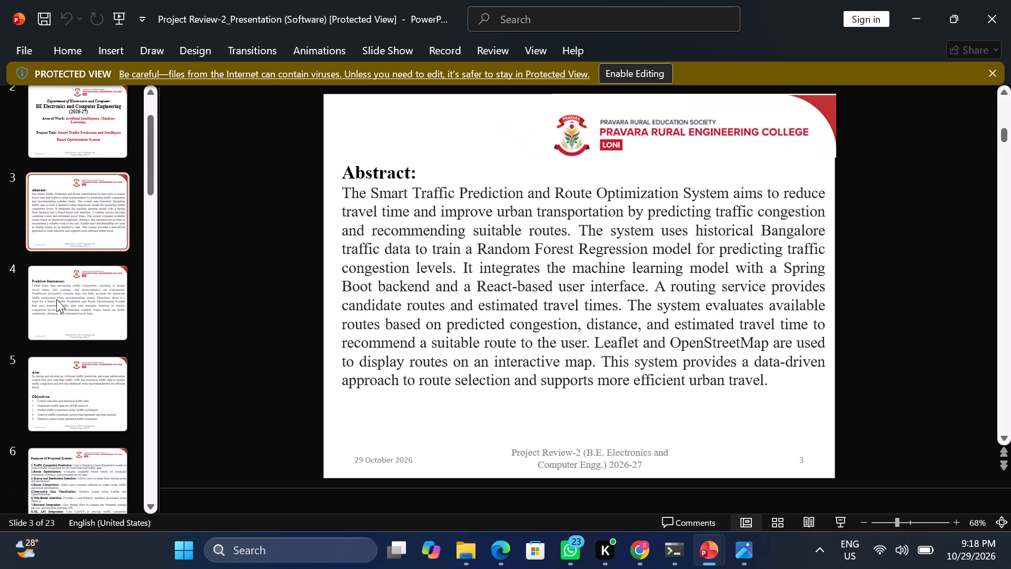
{"action": "scroll", "coordinate": [56, 299], "scroll_direction": "down", "scroll_amount": 1}
{"action": "left_click", "coordinate": [56, 299]}
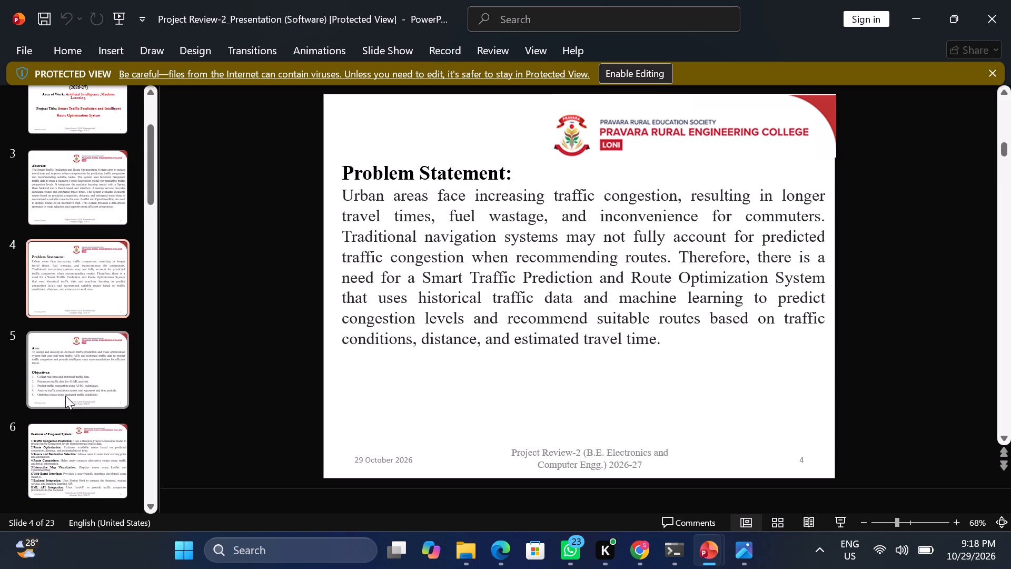
{"action": "left_click", "coordinate": [65, 396]}
{"action": "scroll", "coordinate": [65, 396], "scroll_direction": "down", "scroll_amount": 2}
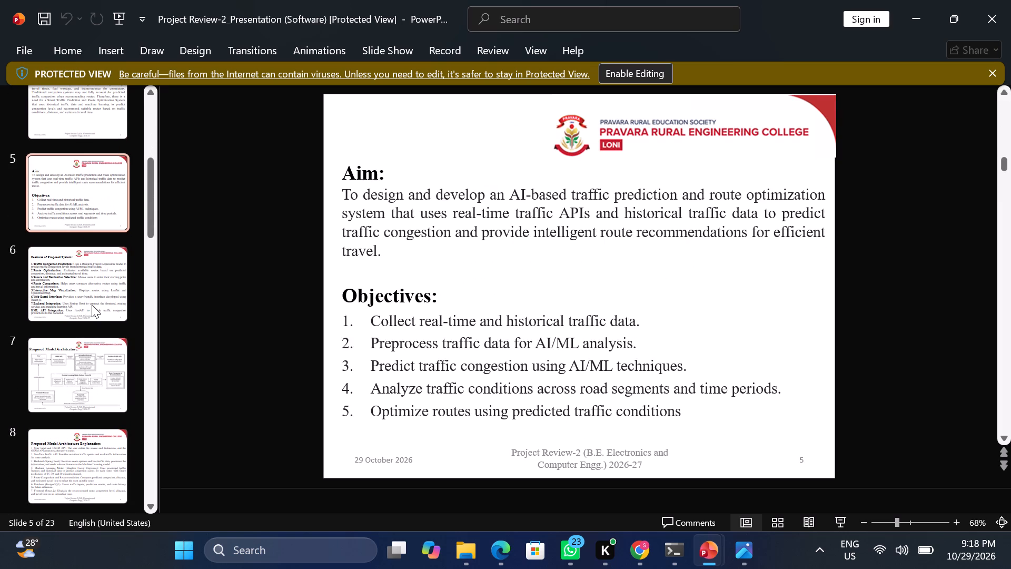
{"action": "left_click", "coordinate": [92, 305]}
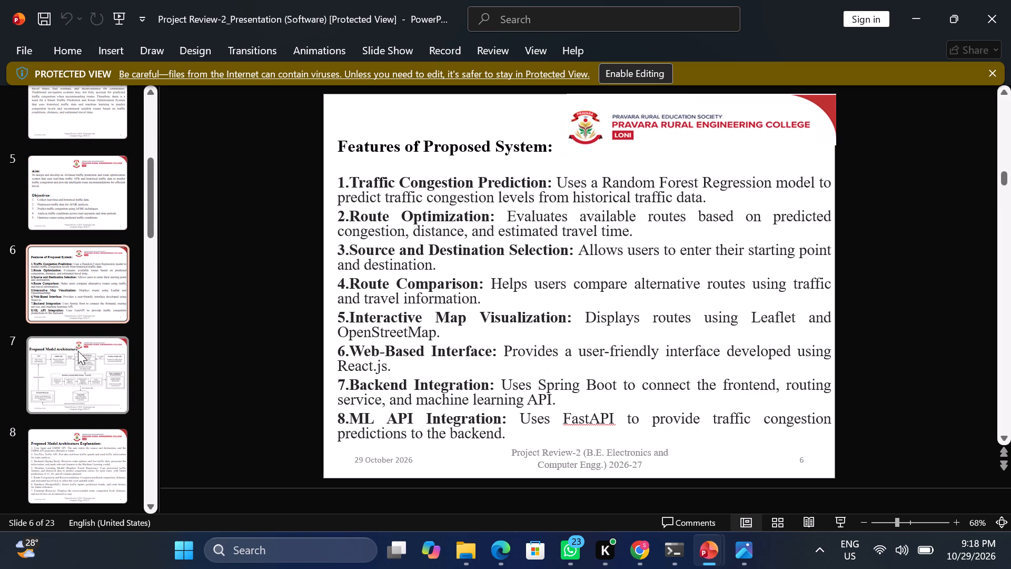
{"action": "left_click", "coordinate": [72, 373]}
Check the architecture explanation, development, implementation and Hardware Required slides between slides 8 and 13.
{"action": "scroll", "coordinate": [72, 373], "scroll_direction": "down", "scroll_amount": 1}
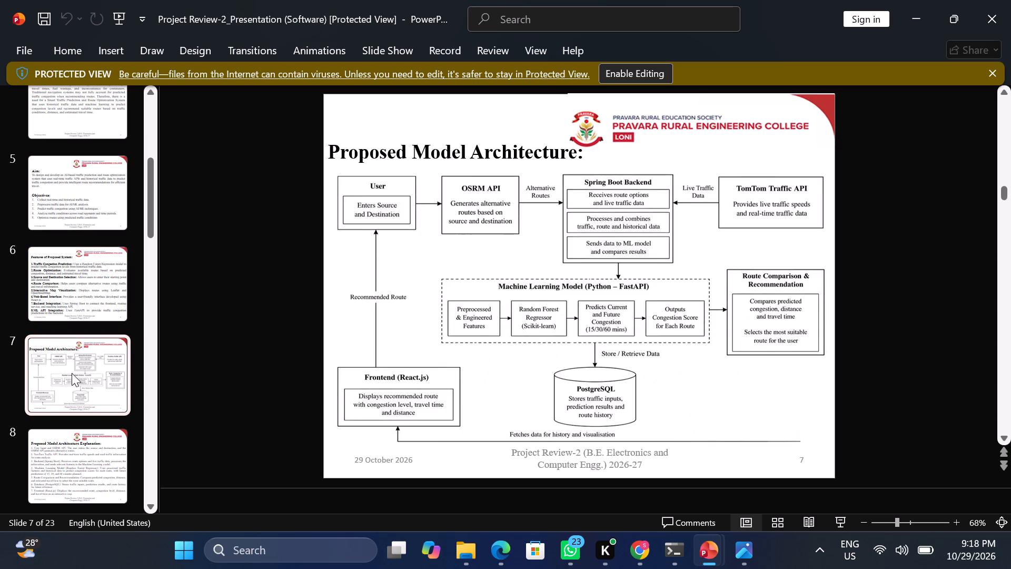
{"action": "scroll", "coordinate": [72, 373], "scroll_direction": "down", "scroll_amount": 1}
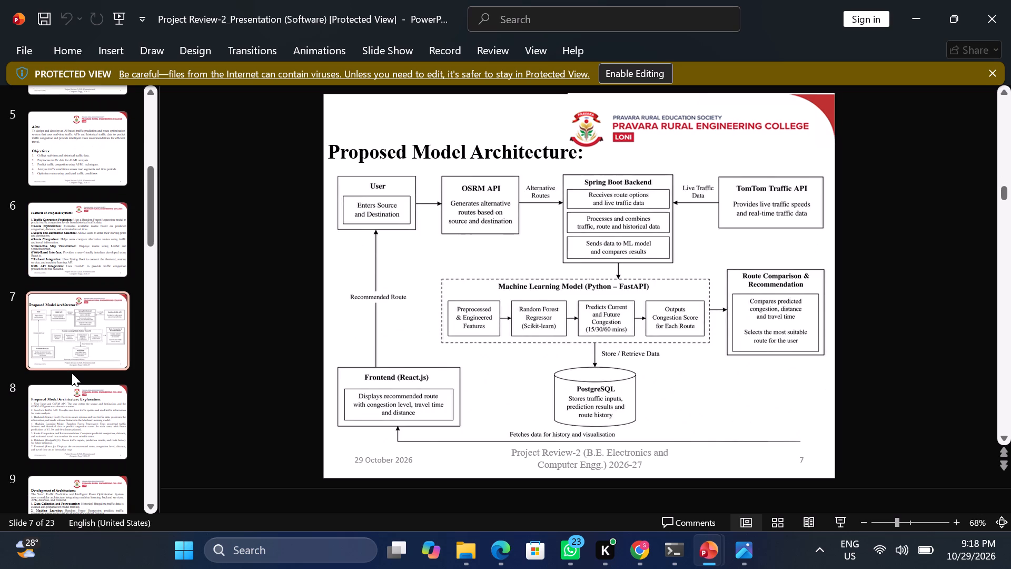
{"action": "left_click", "coordinate": [76, 429]}
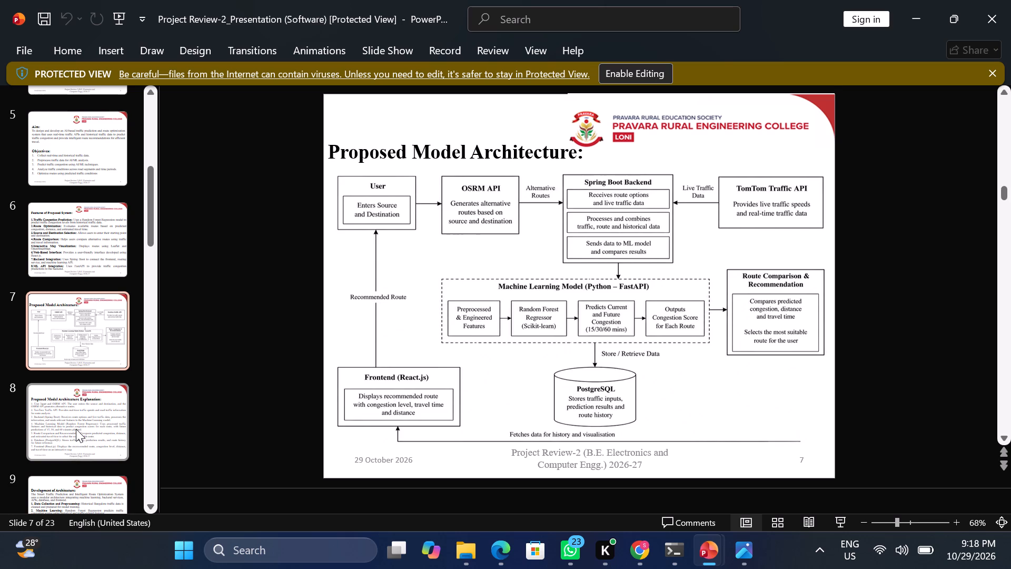
{"action": "scroll", "coordinate": [76, 429], "scroll_direction": "down", "scroll_amount": 1}
{"action": "left_click", "coordinate": [92, 384]}
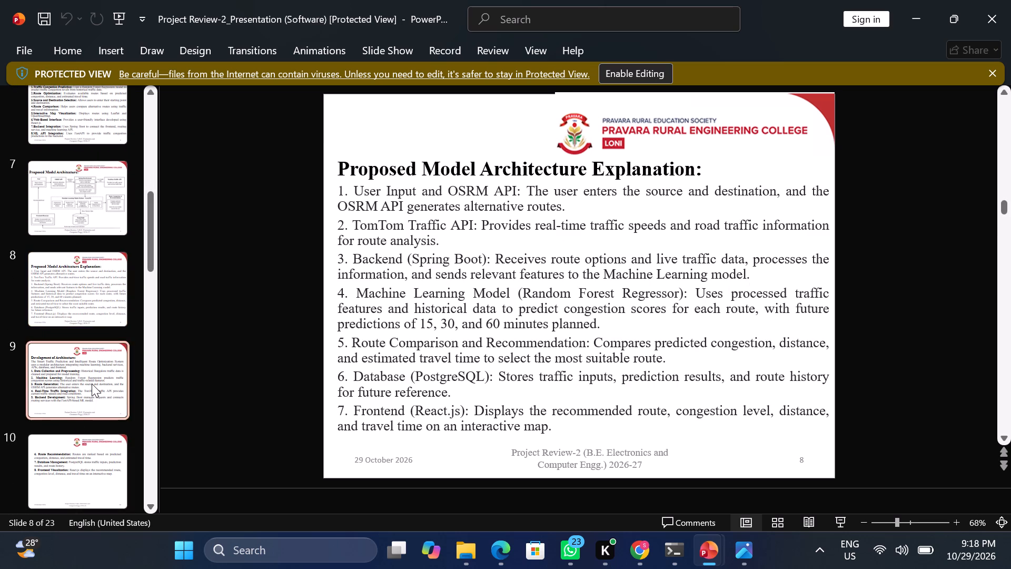
{"action": "scroll", "coordinate": [92, 384], "scroll_direction": "down", "scroll_amount": 1}
{"action": "left_click", "coordinate": [94, 409]}
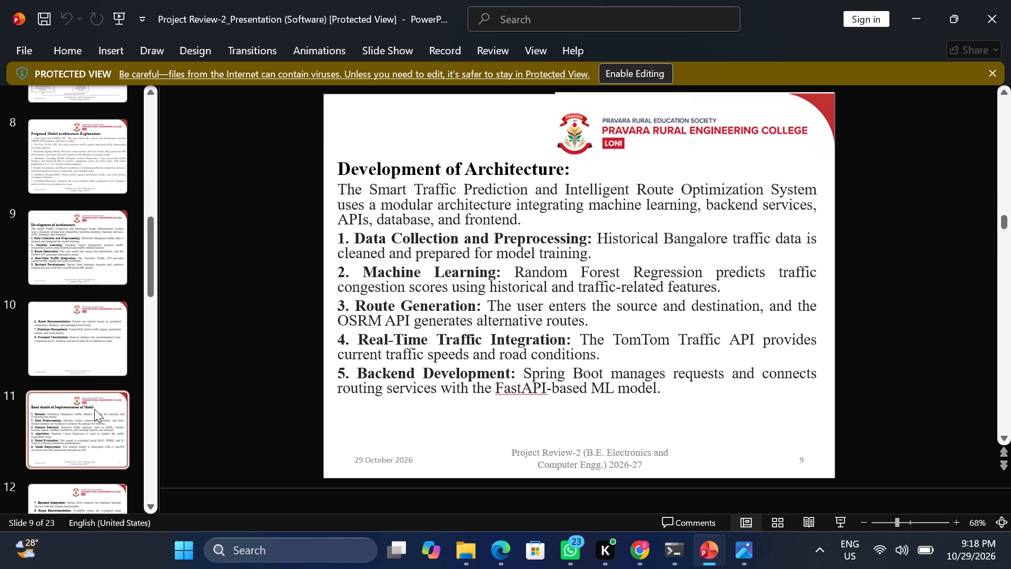
{"action": "scroll", "coordinate": [94, 409], "scroll_direction": "down", "scroll_amount": 1}
{"action": "left_click", "coordinate": [91, 340]}
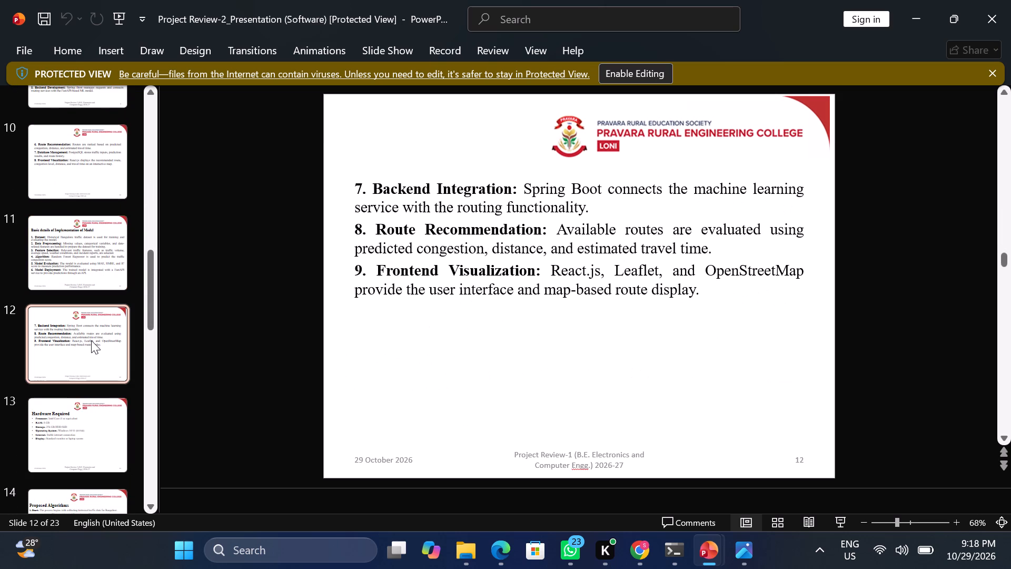
{"action": "left_click", "coordinate": [54, 438]}
Check the Proposed Algorithms slides and the Proposed Flow Diagram of Algorithm on slides 14 to 16.
{"action": "scroll", "coordinate": [54, 438], "scroll_direction": "down", "scroll_amount": 1}
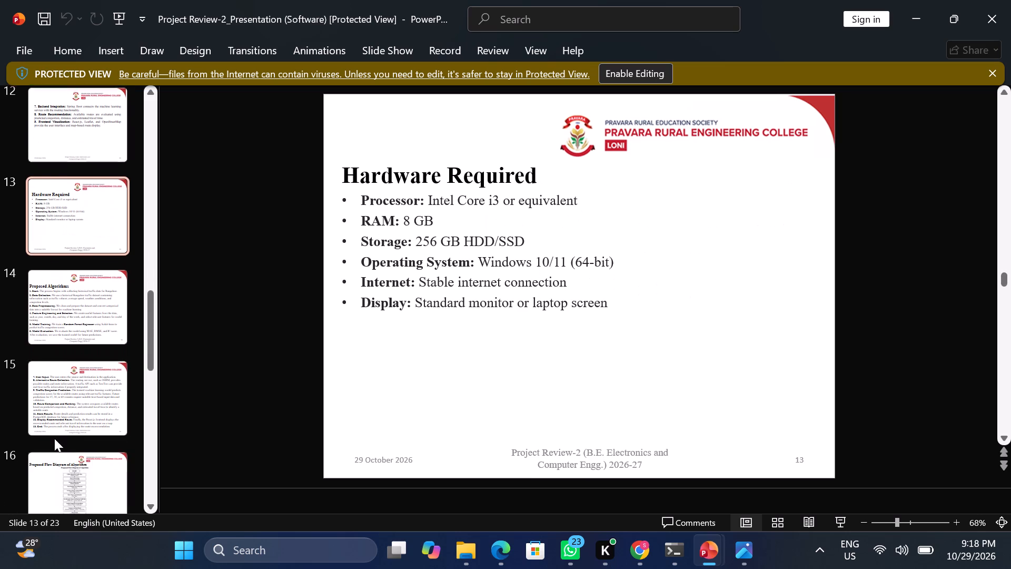
{"action": "scroll", "coordinate": [54, 438], "scroll_direction": "down", "scroll_amount": 1}
{"action": "left_click", "coordinate": [97, 307]}
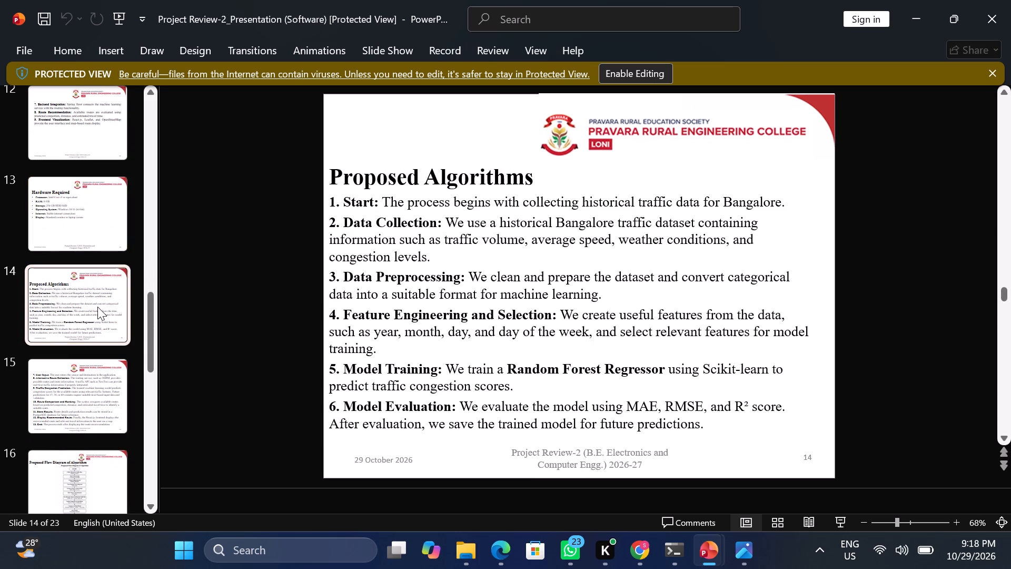
{"action": "left_click", "coordinate": [83, 398]}
{"action": "scroll", "coordinate": [83, 398], "scroll_direction": "down", "scroll_amount": 1}
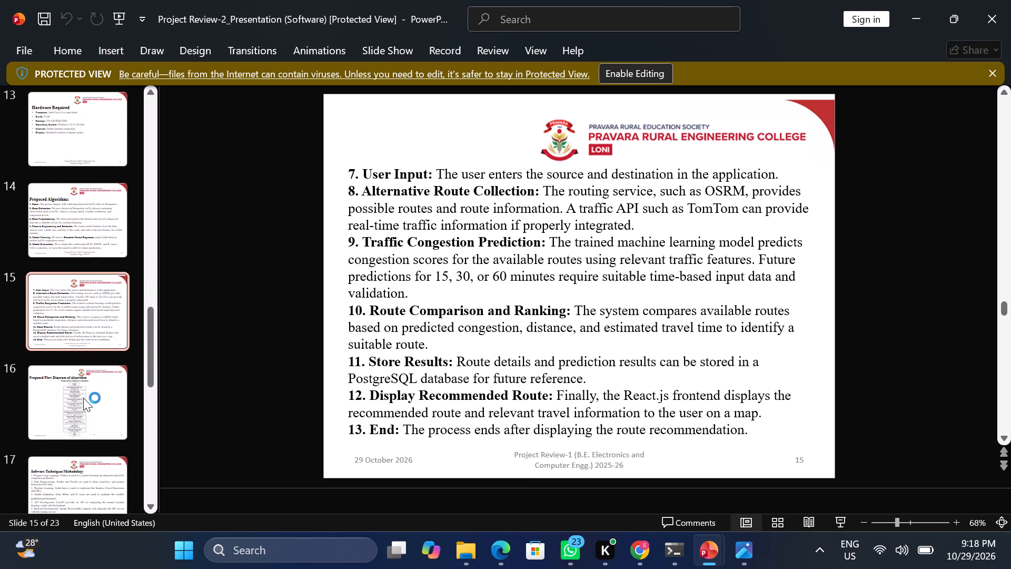
{"action": "scroll", "coordinate": [83, 398], "scroll_direction": "down", "scroll_amount": 1}
{"action": "left_click", "coordinate": [83, 398]}
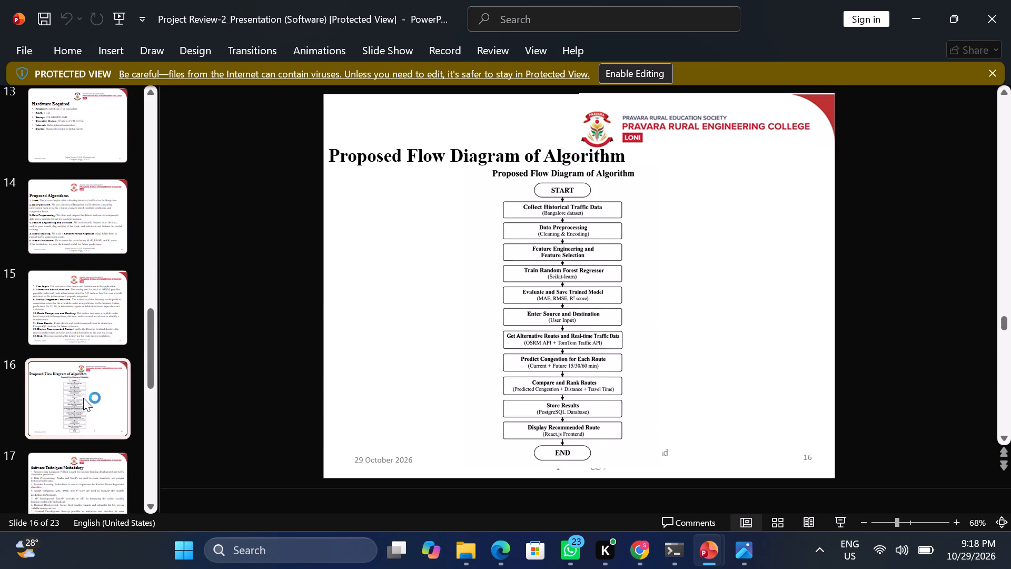
Look through the remaining slides, from the software techniques continuation on slide 18 through the references to the Thank You slide.
{"action": "scroll", "coordinate": [83, 398], "scroll_direction": "down", "scroll_amount": 1}
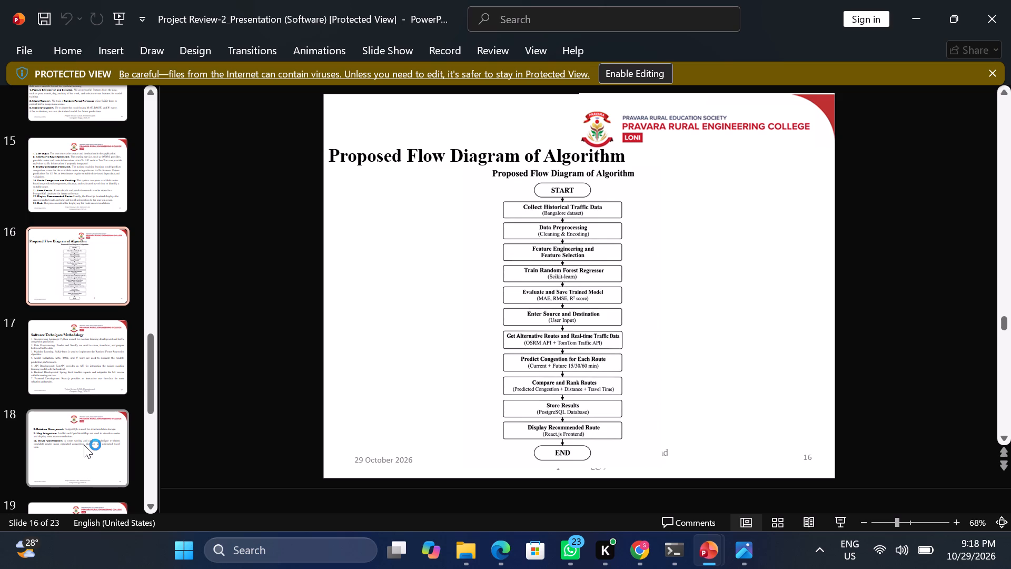
{"action": "left_click", "coordinate": [84, 445]}
{"action": "scroll", "coordinate": [84, 445], "scroll_direction": "down", "scroll_amount": 1}
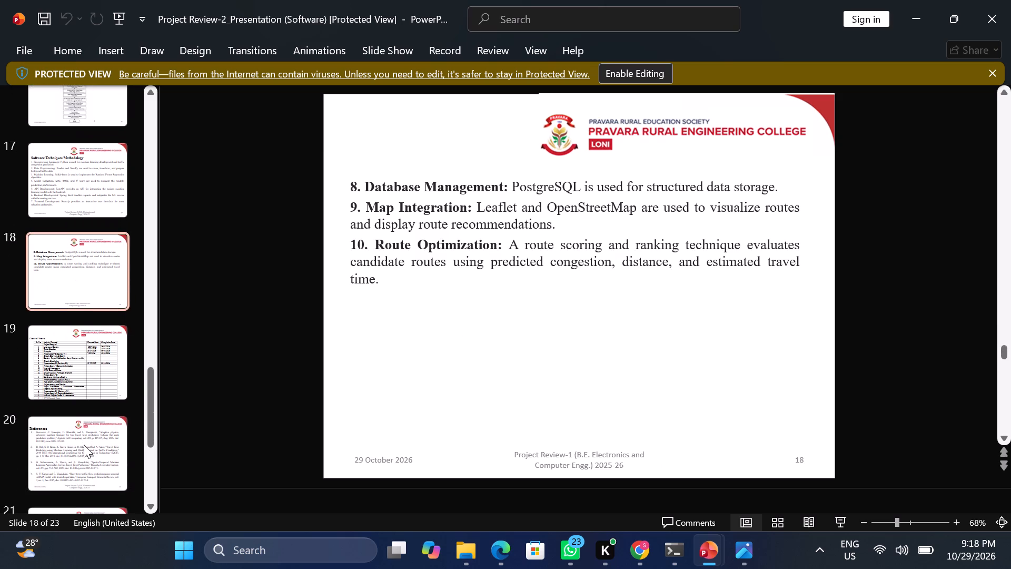
{"action": "left_click", "coordinate": [84, 445]}
{"action": "scroll", "coordinate": [84, 445], "scroll_direction": "down", "scroll_amount": 1}
{"action": "left_click", "coordinate": [84, 445]}
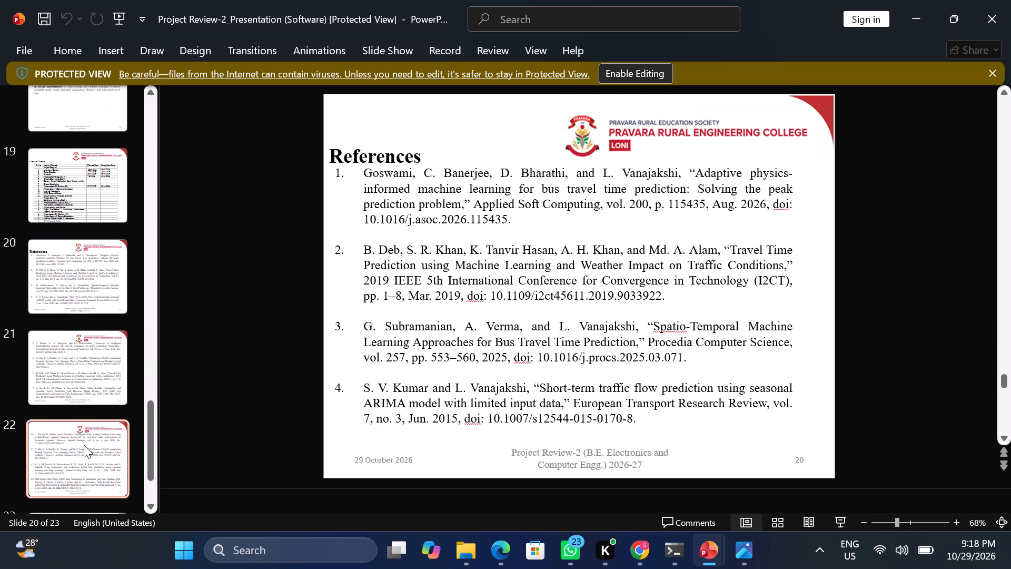
{"action": "scroll", "coordinate": [84, 445], "scroll_direction": "down", "scroll_amount": 1}
{"action": "left_click", "coordinate": [84, 445]}
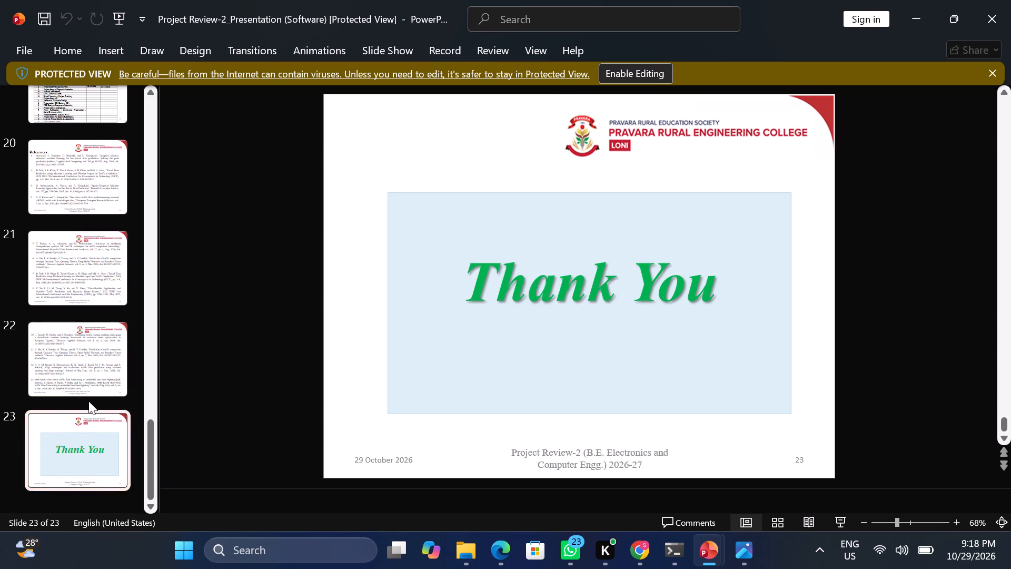
Go back through the reference slides 22, 21 and 20 to the Plan of Work slide and check them again.
{"action": "left_click", "coordinate": [88, 397]}
{"action": "left_click", "coordinate": [95, 372]}
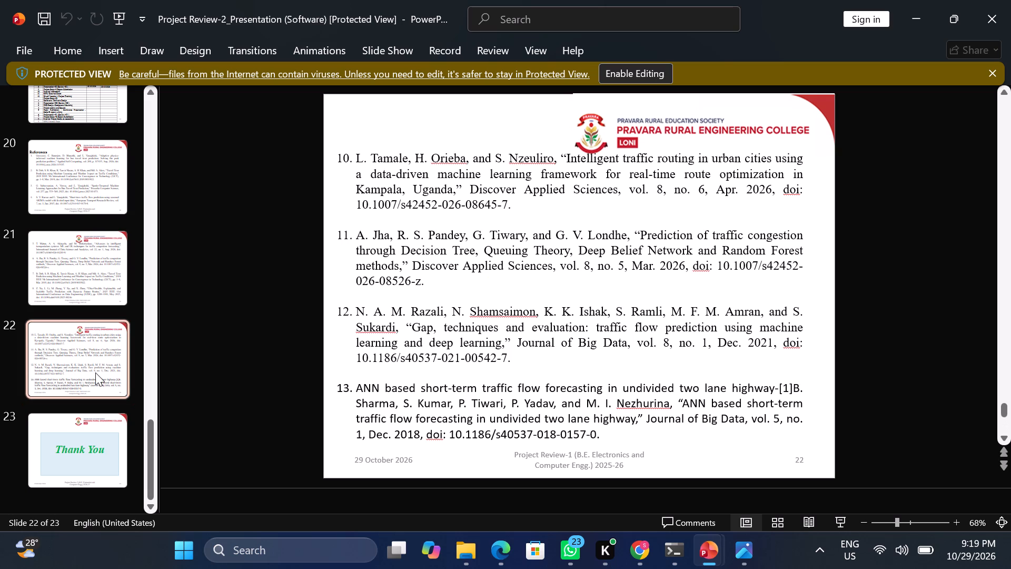
{"action": "left_click", "coordinate": [101, 280]}
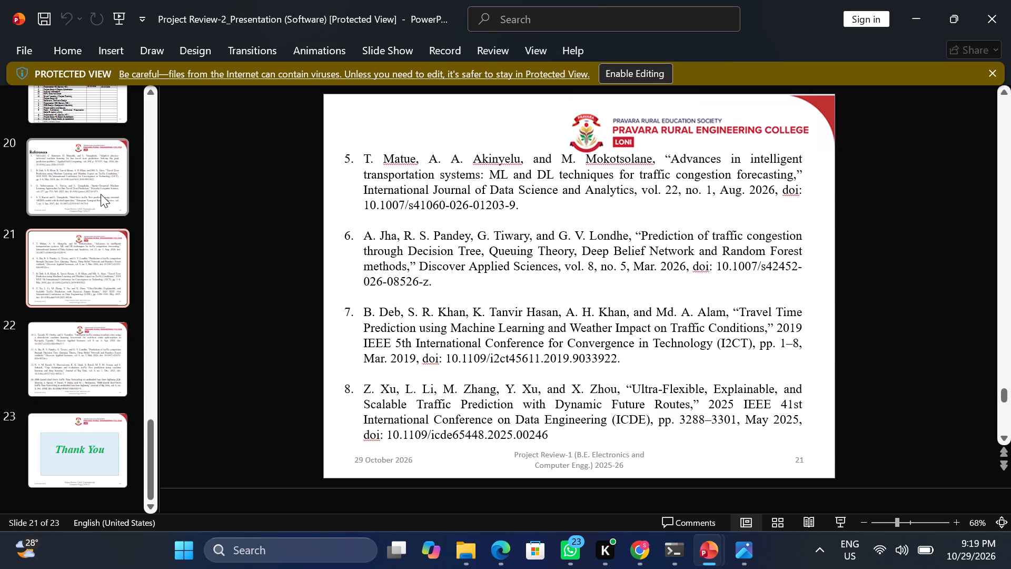
{"action": "left_click", "coordinate": [101, 194]}
{"action": "scroll", "coordinate": [101, 194], "scroll_direction": "up", "scroll_amount": 1}
{"action": "left_click", "coordinate": [101, 194]}
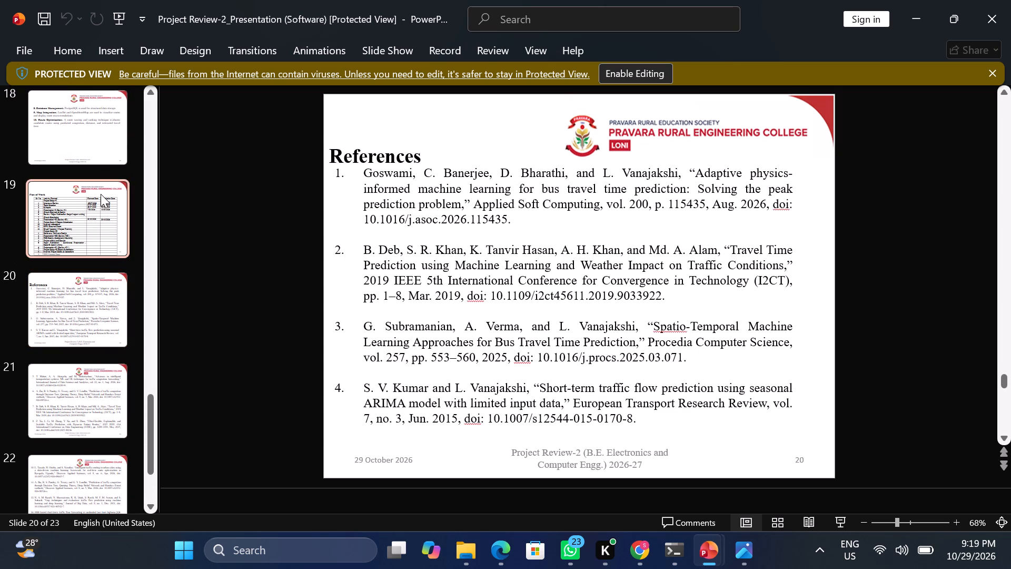
{"action": "left_click_drag", "start_coordinate": [231, 314], "coordinate": [566, 181]}
Close the downloaded presentation and minimize the other presentation and Downloads windows to return to the online presentation in the browser.
{"action": "left_click", "coordinate": [1010, 0]}
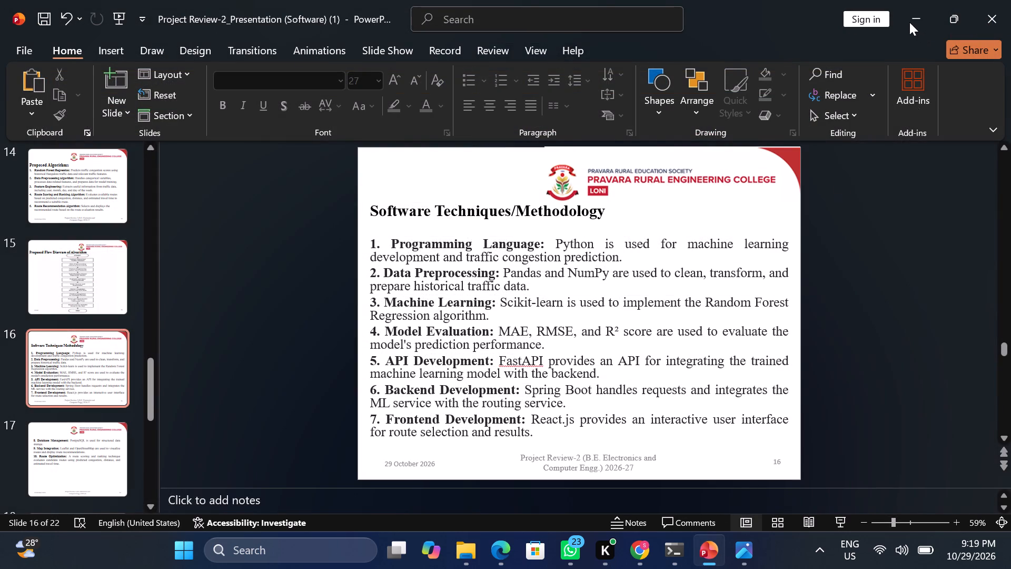
{"action": "left_click", "coordinate": [909, 22]}
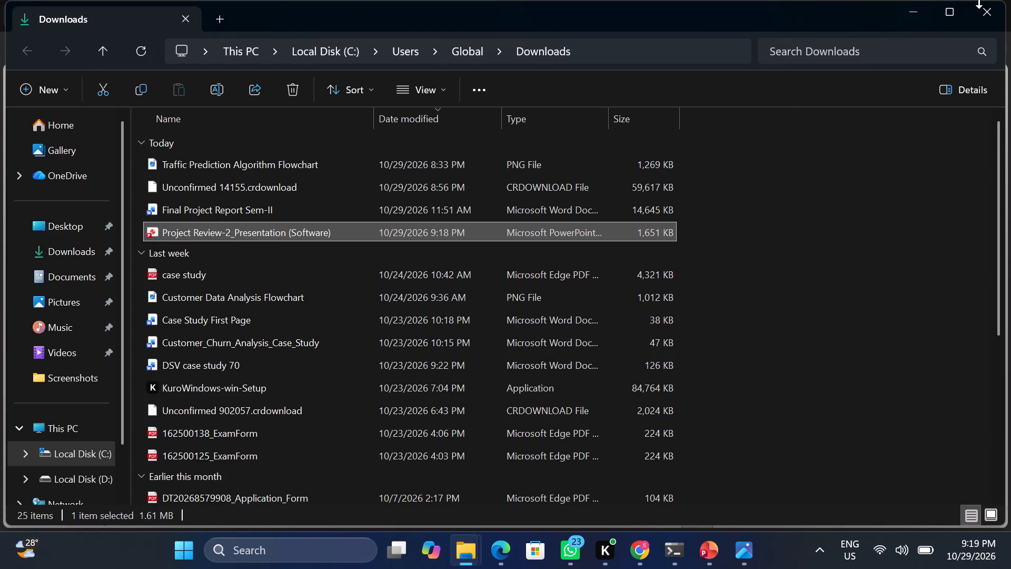
{"action": "left_click", "coordinate": [918, 11]}
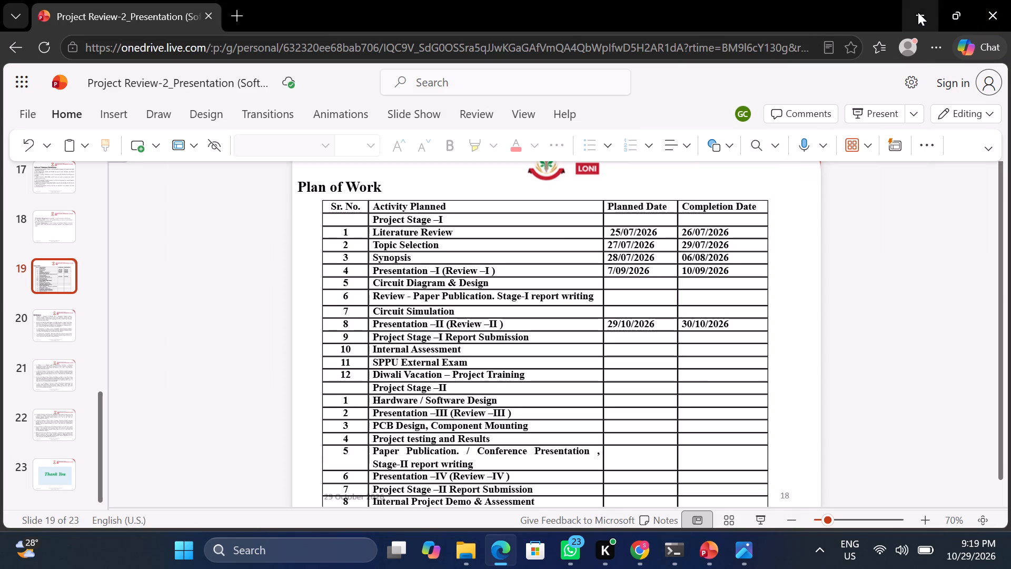
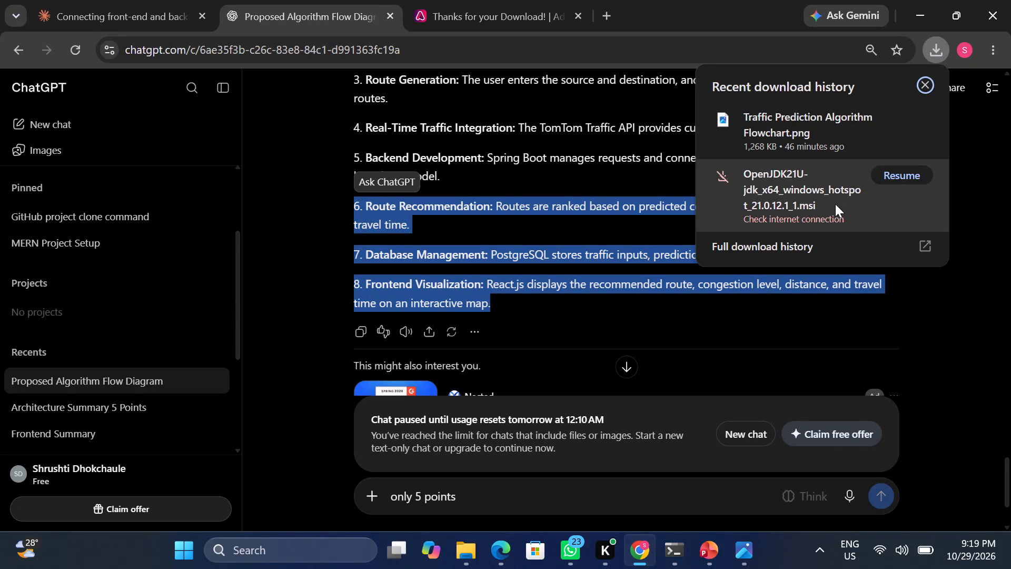
Dismiss the recent download history and clear the text selection in the ChatGPT conversation.
{"action": "left_click", "coordinate": [871, 350]}
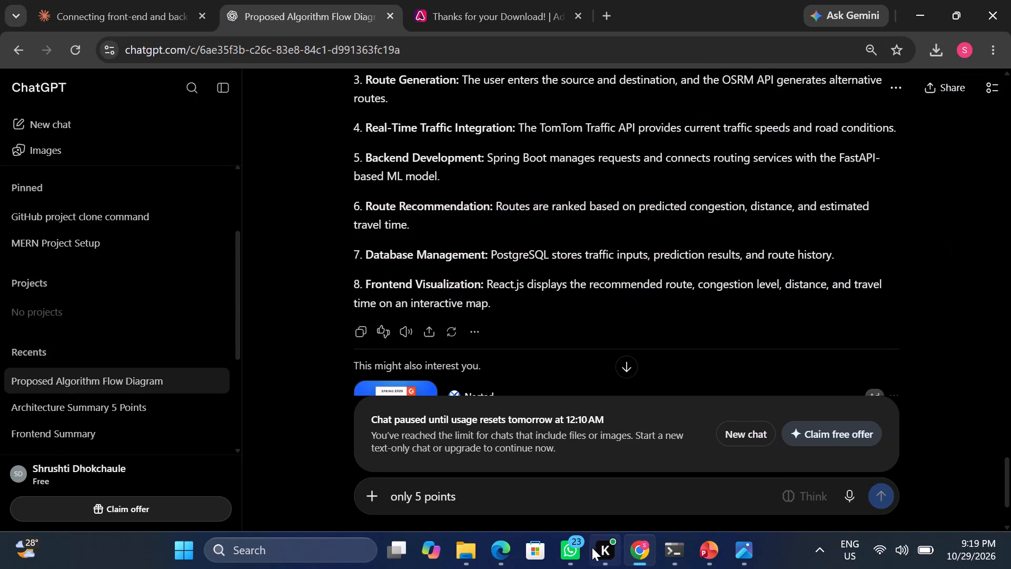
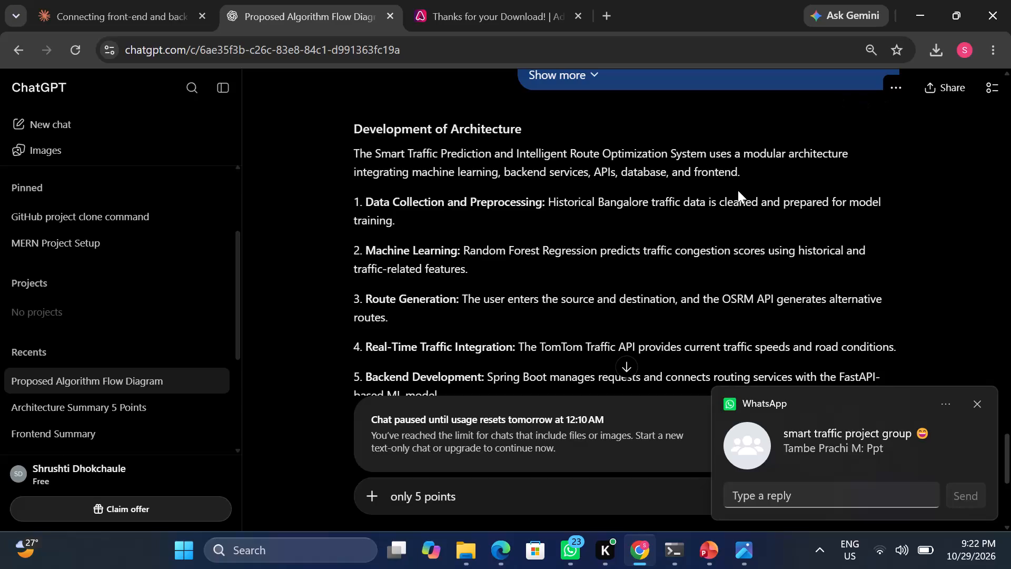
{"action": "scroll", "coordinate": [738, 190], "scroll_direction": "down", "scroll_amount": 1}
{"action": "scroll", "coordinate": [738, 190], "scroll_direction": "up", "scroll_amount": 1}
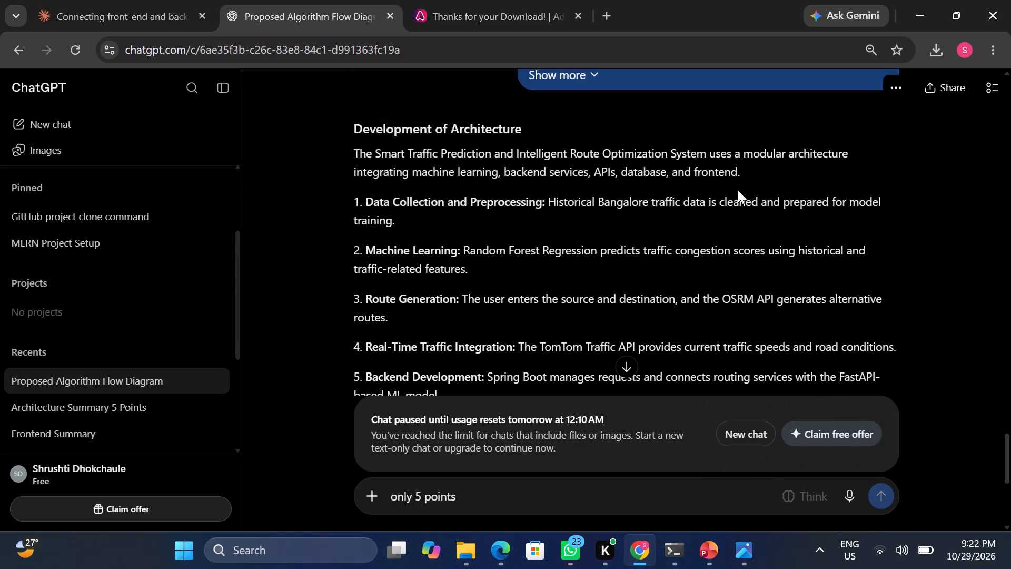
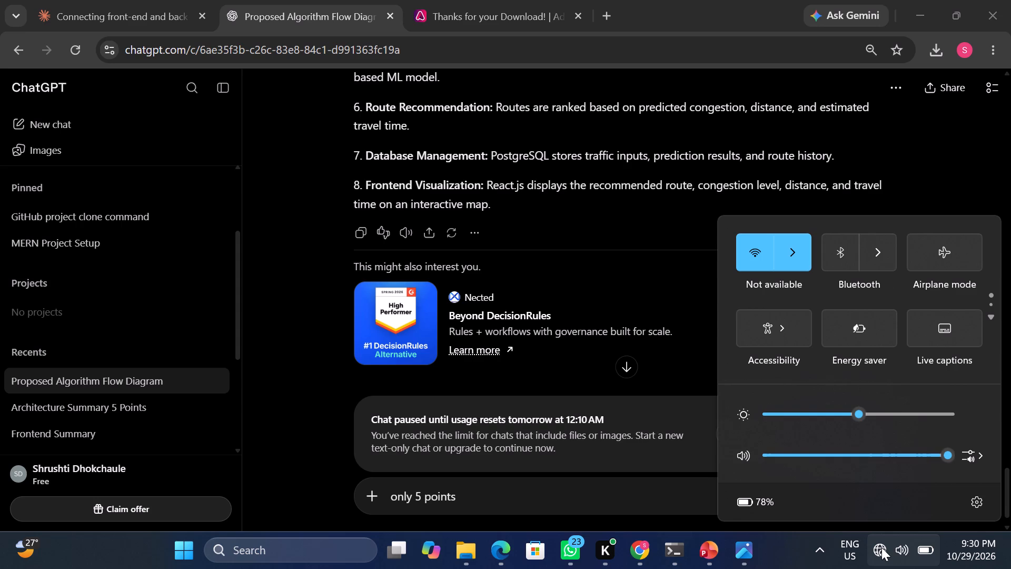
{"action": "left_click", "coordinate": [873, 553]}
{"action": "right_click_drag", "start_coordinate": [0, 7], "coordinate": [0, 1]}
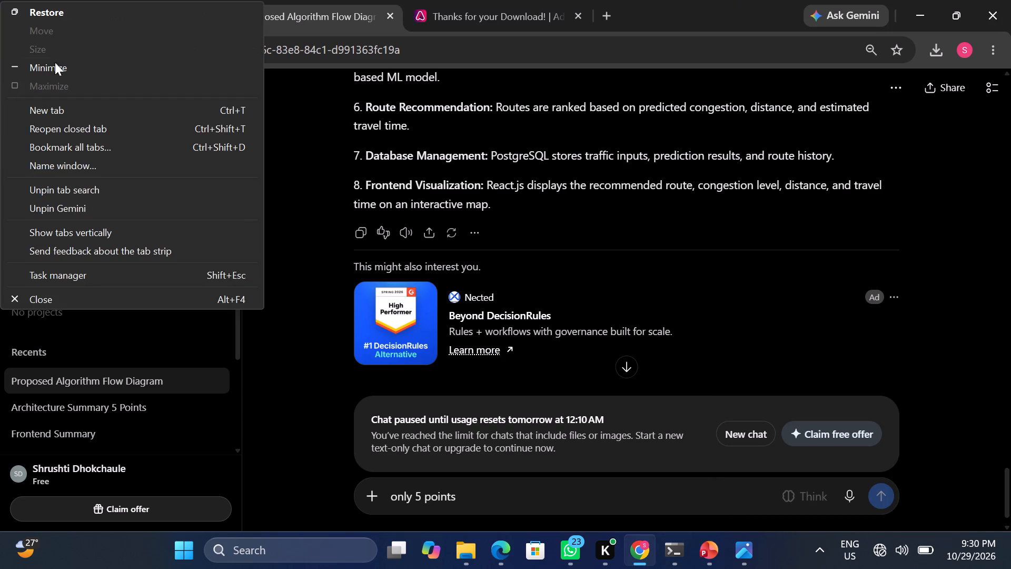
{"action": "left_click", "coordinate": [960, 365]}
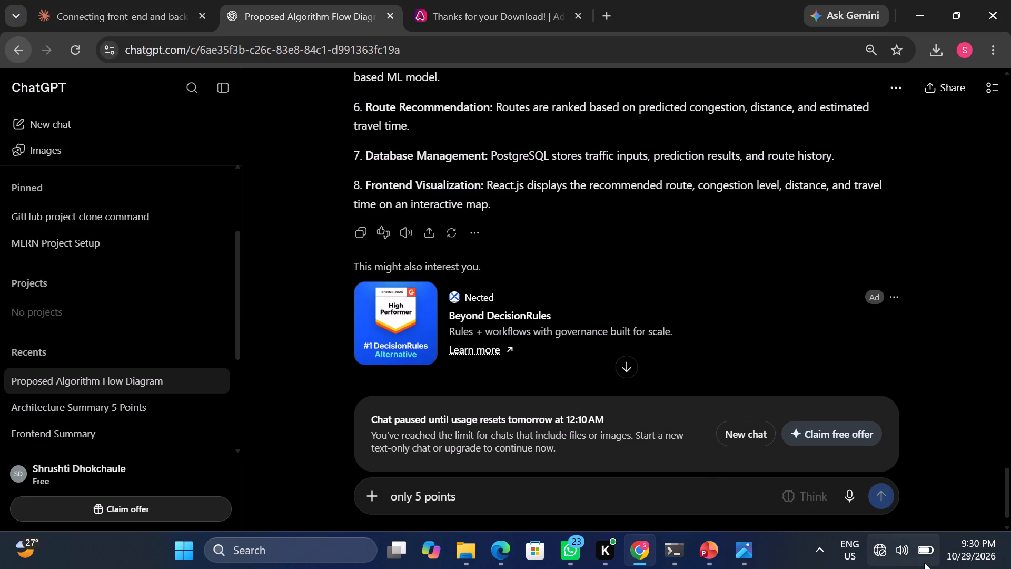